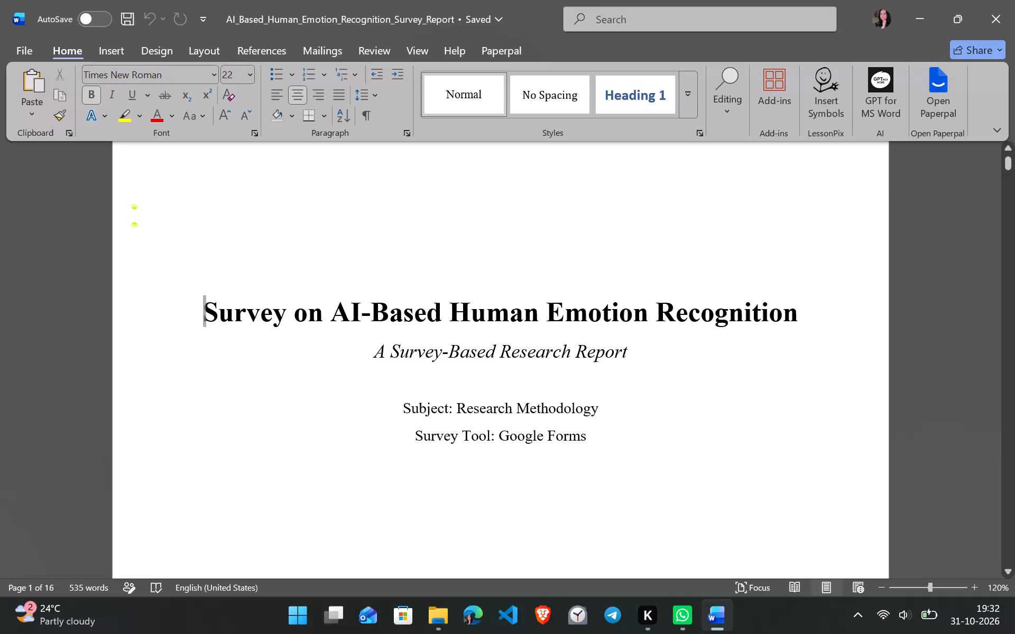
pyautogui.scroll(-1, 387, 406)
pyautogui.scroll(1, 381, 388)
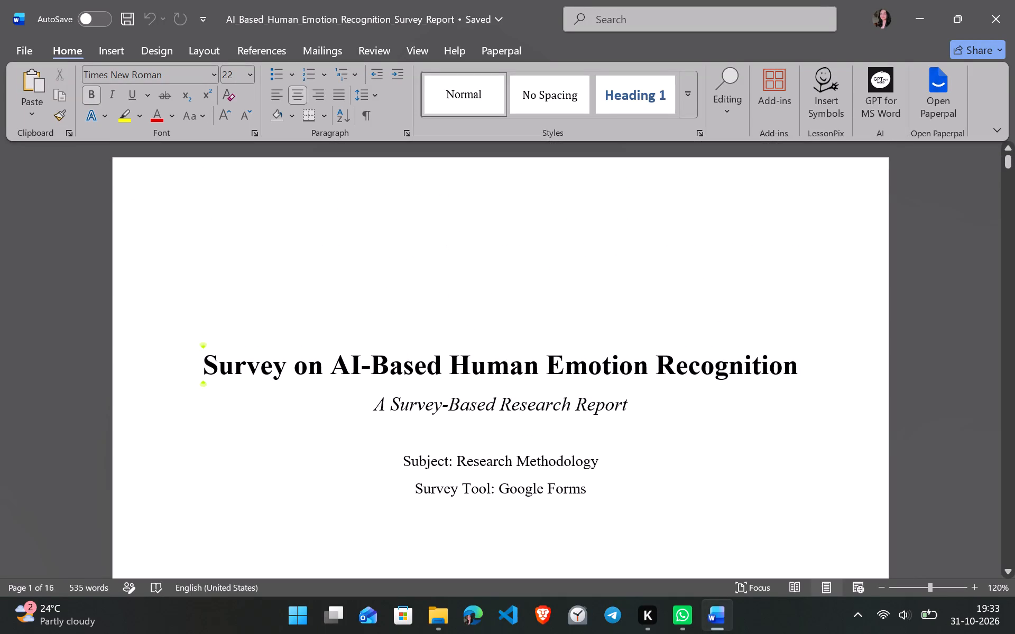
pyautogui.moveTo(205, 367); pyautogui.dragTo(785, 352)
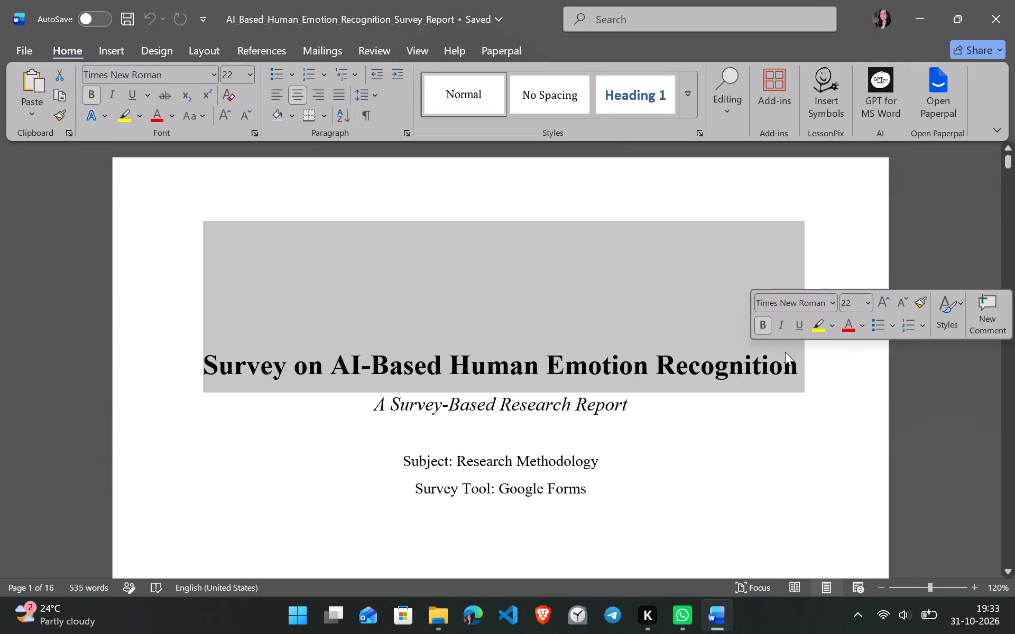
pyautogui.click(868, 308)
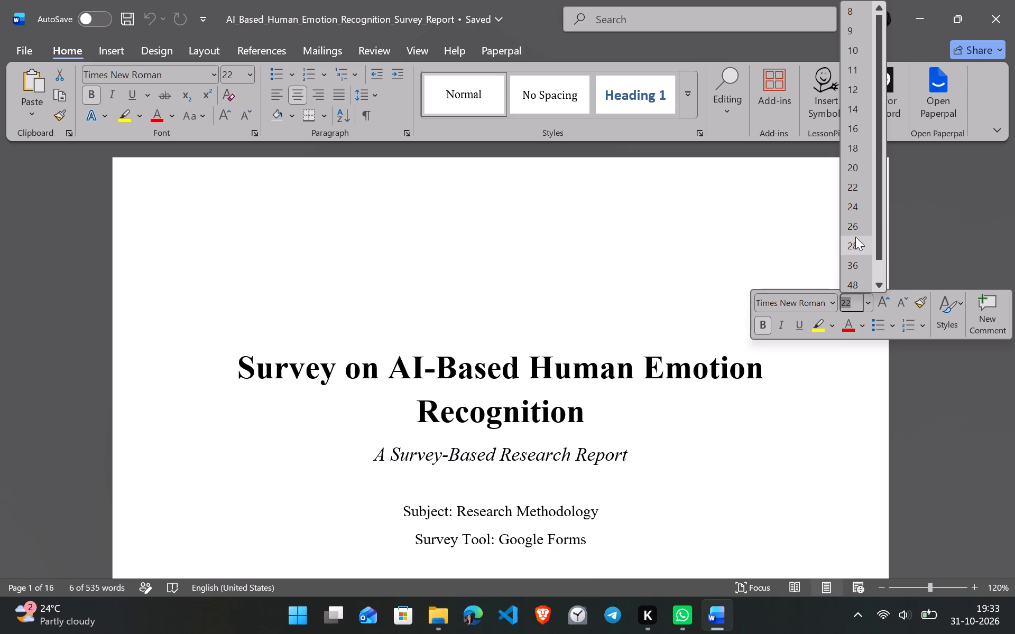
# Set the font size of the report title on the cover page to 22.
pyautogui.click(856, 181)
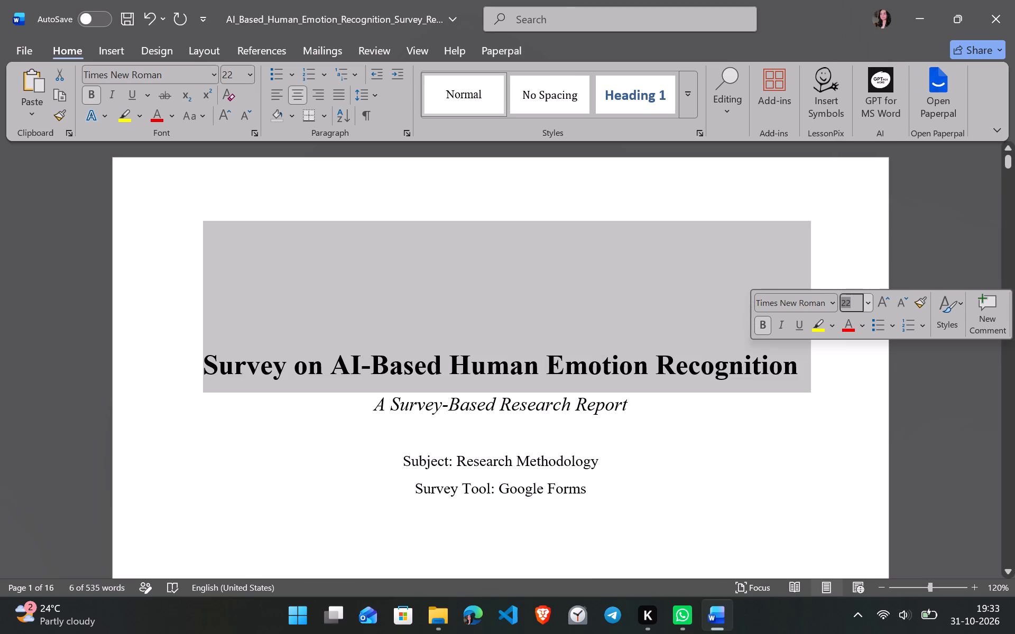
pyautogui.click(675, 417)
# Add a line "Submitted by:" with the first author's name below "Survey Tool: Google Forms" on the cover page.
pyautogui.scroll(-1, 675, 417)
pyautogui.click(586, 437)
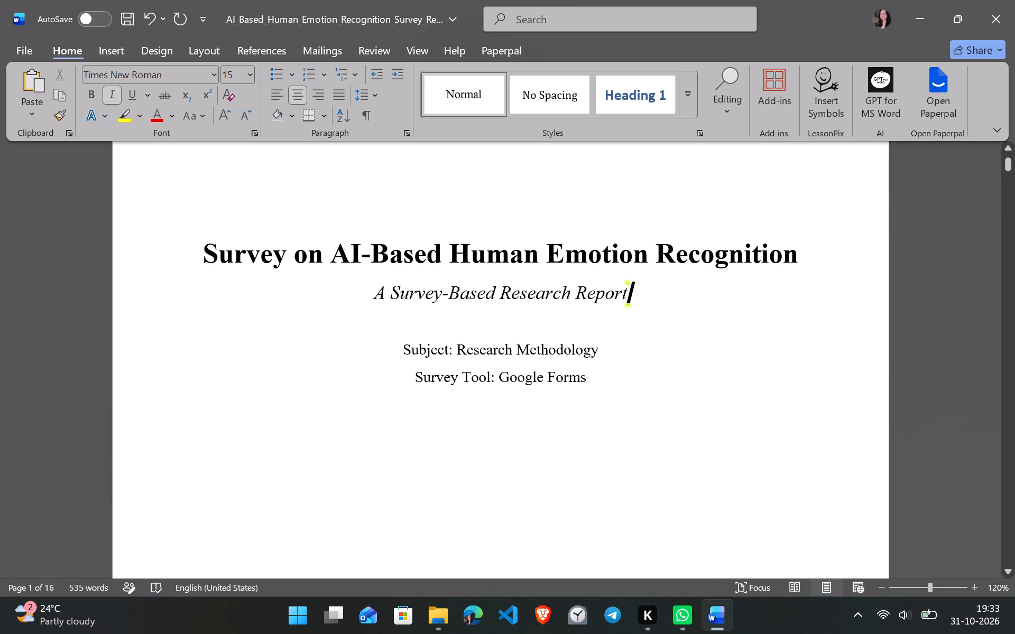
pyautogui.click(596, 394)
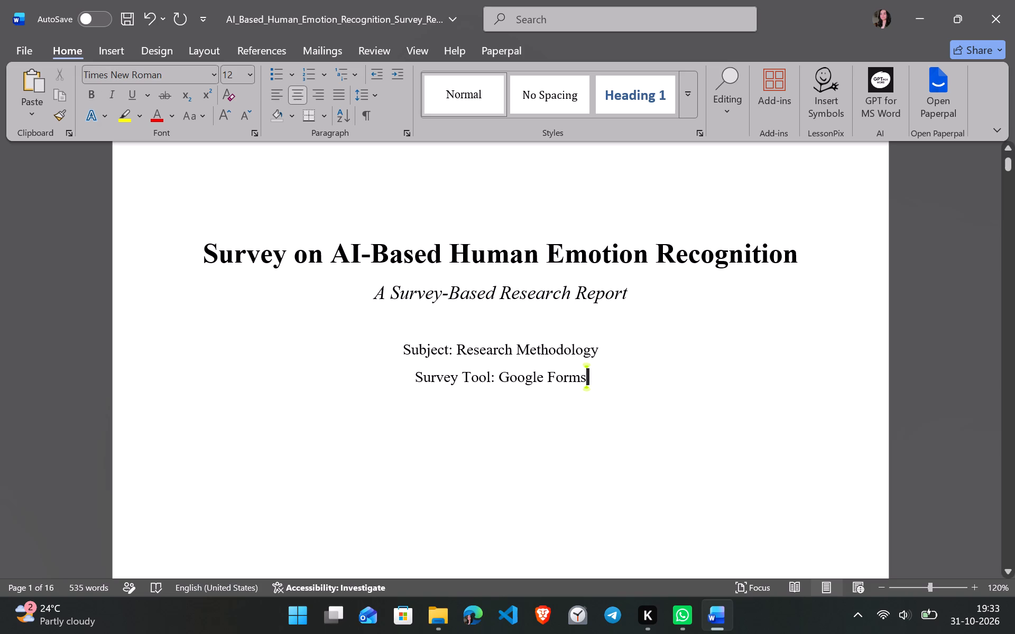
pyautogui.press('Return')
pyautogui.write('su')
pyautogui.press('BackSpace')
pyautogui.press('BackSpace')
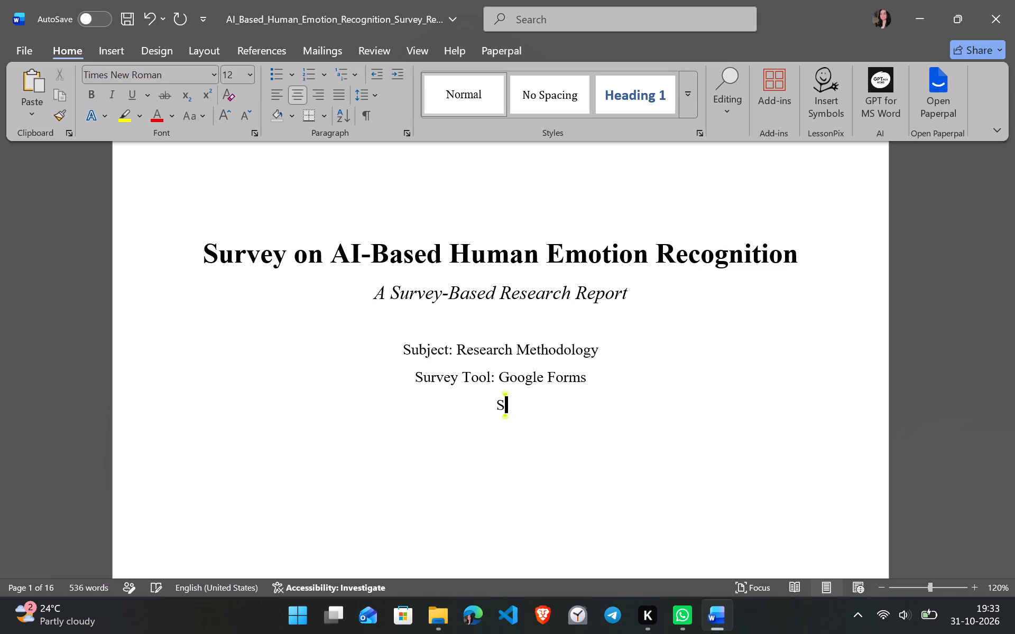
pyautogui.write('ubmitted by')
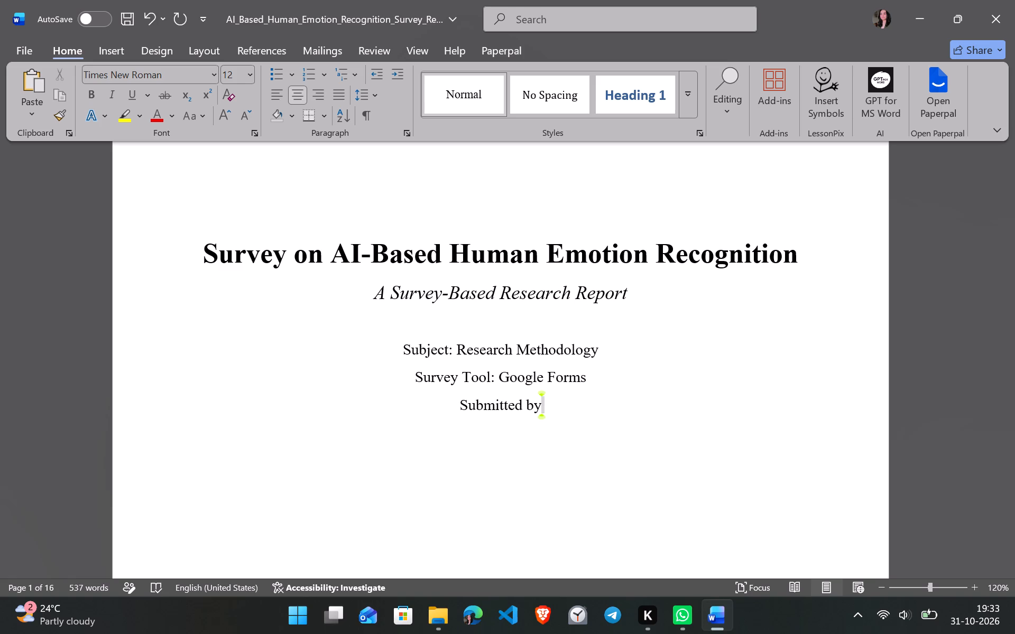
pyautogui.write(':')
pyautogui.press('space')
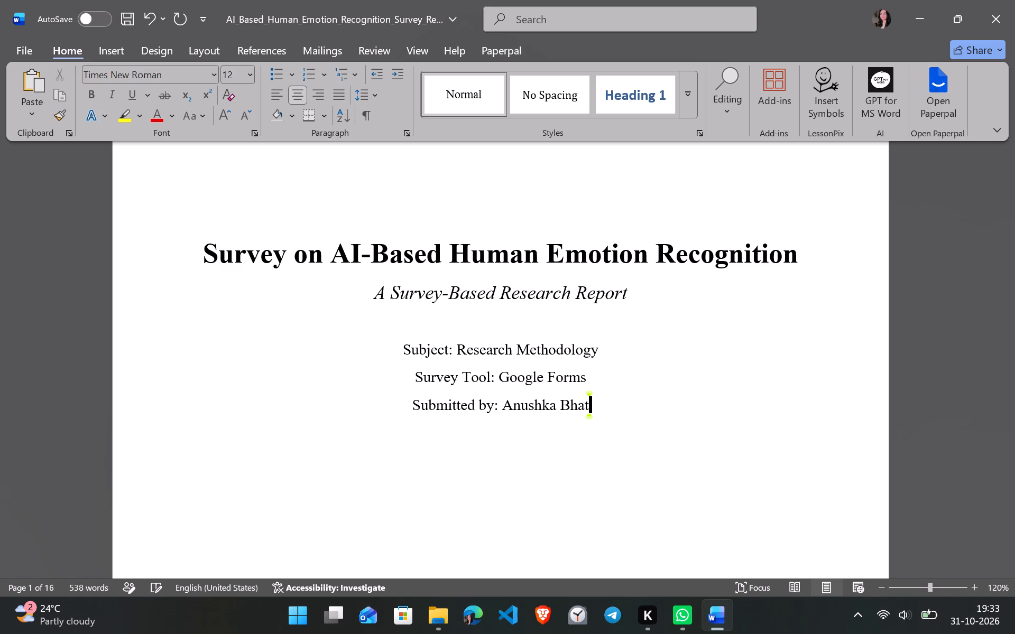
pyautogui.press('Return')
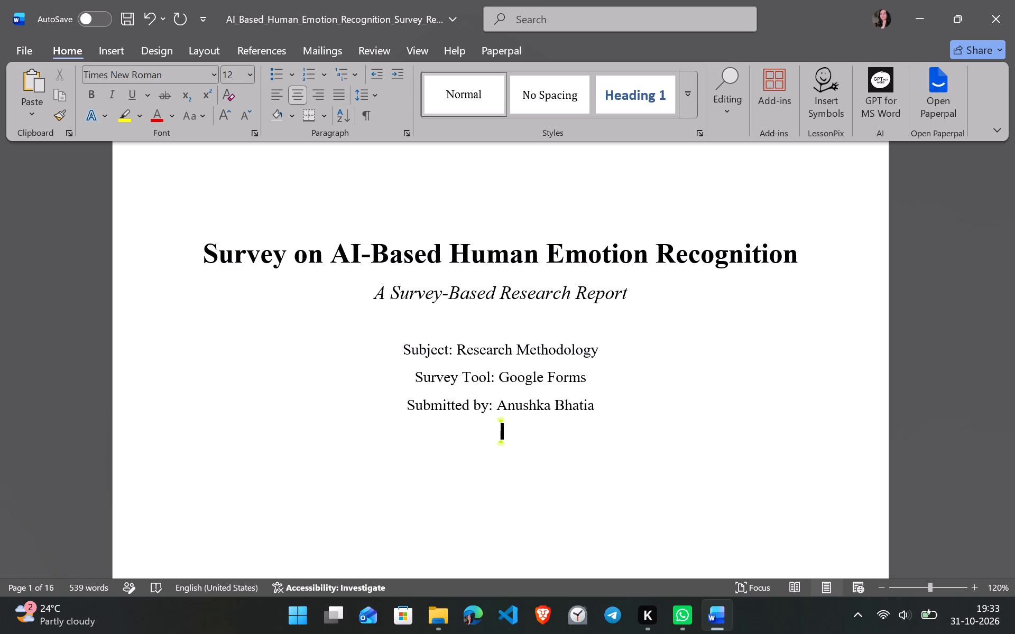
# Append "and" after the first author's name and enter the second author's name on the line below.
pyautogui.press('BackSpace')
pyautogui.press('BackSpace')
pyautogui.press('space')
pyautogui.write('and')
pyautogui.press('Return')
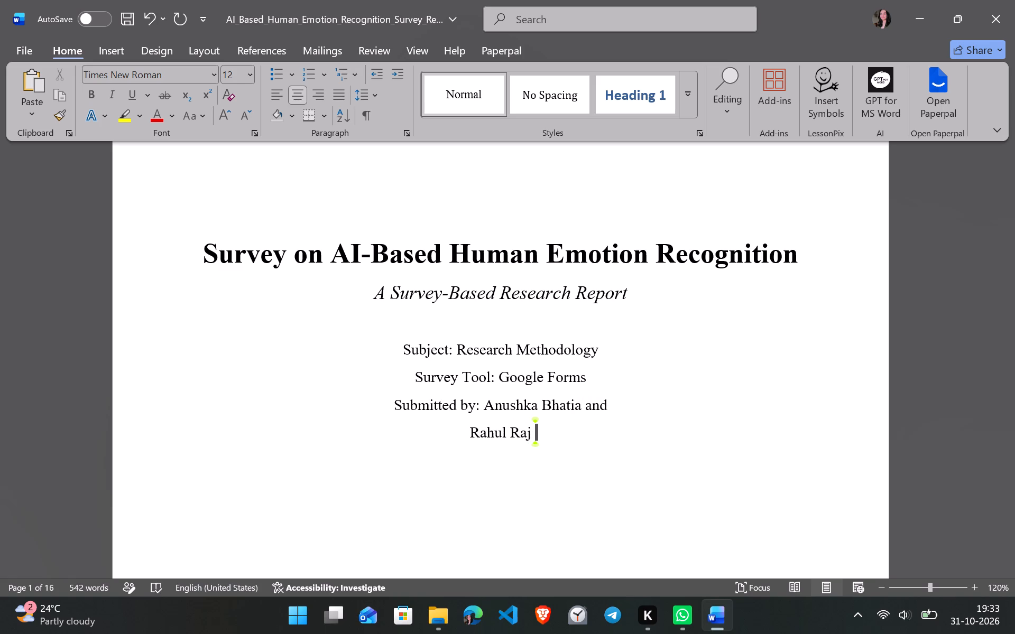
# Add the line "Course : BCA AI&ML" below the authors' names, followed by a new empty line.
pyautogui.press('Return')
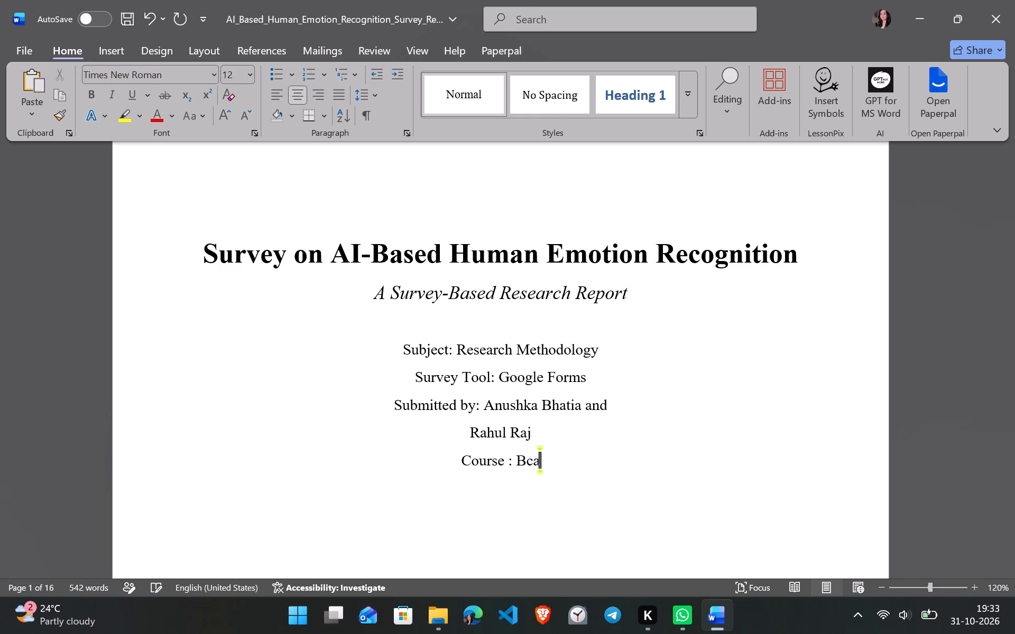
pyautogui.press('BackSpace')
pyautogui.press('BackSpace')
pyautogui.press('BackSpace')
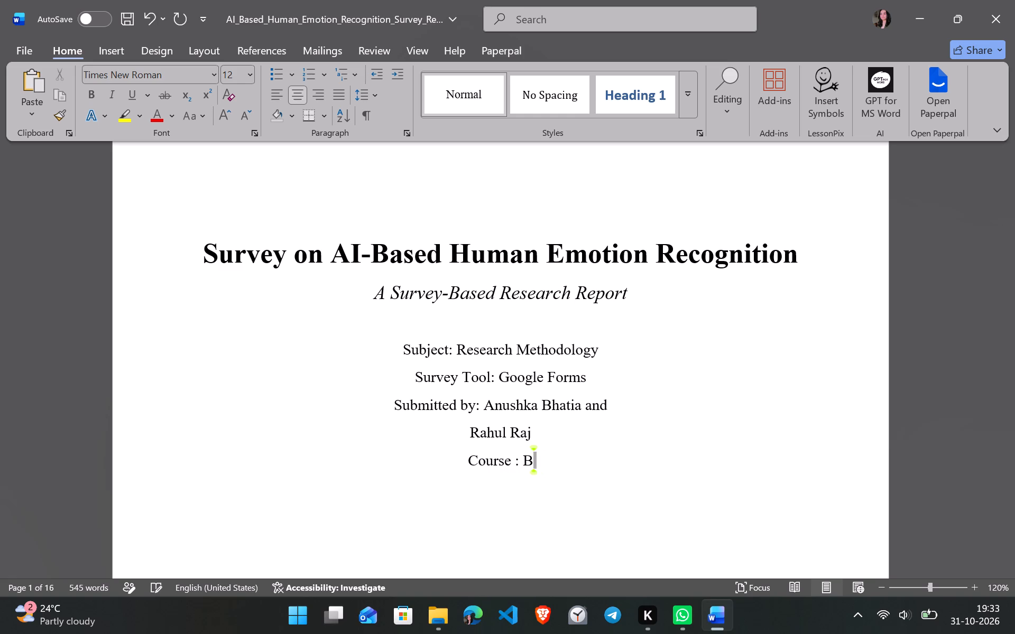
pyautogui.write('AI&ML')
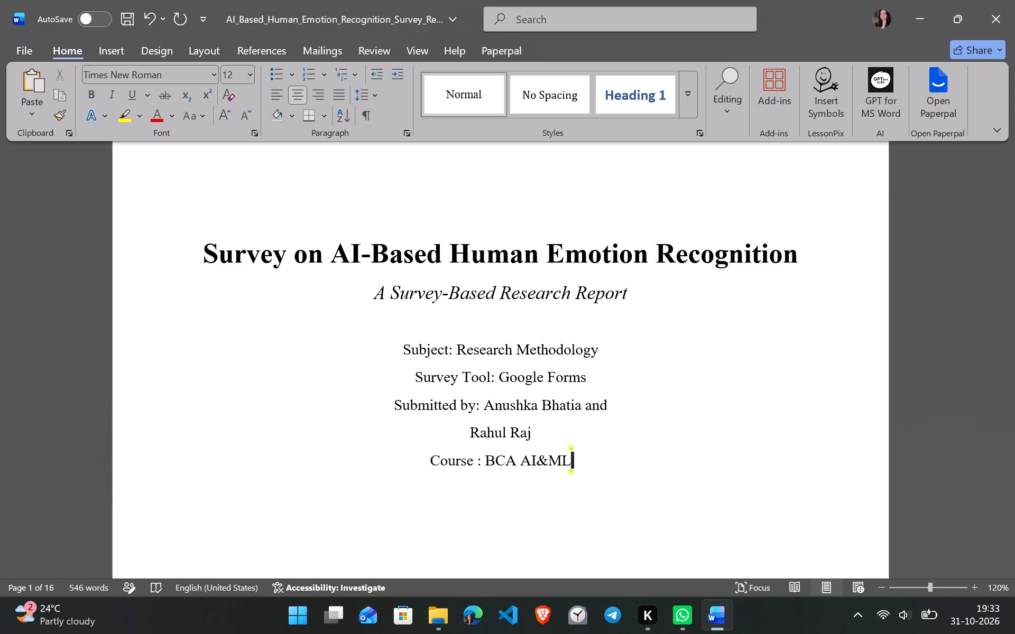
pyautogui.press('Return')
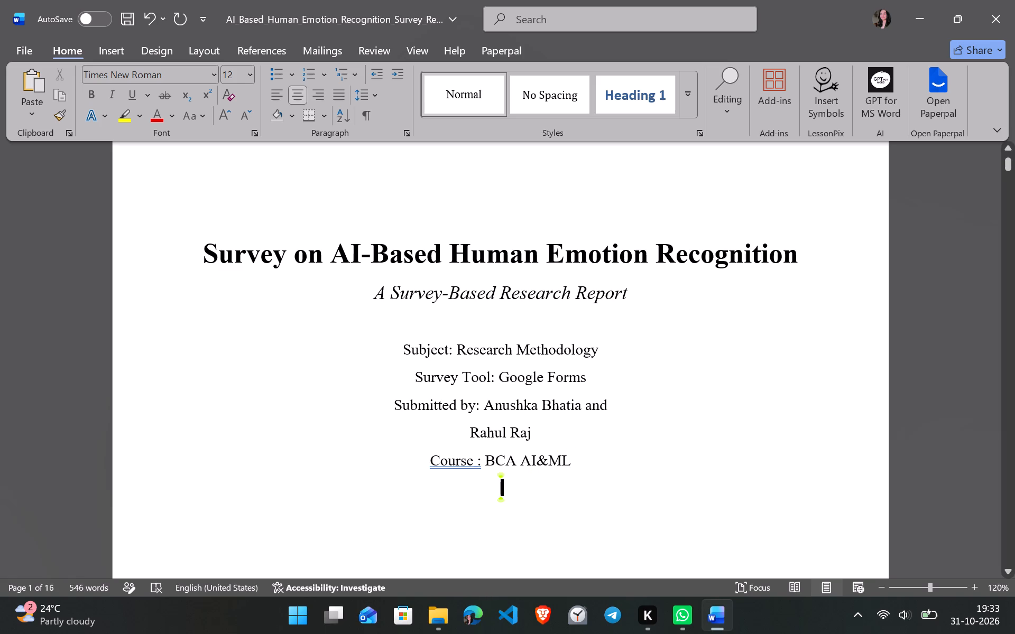
# Open the grammar suggestions for the flagged text "Course :" on the cover page.
pyautogui.rightClick(458, 461)
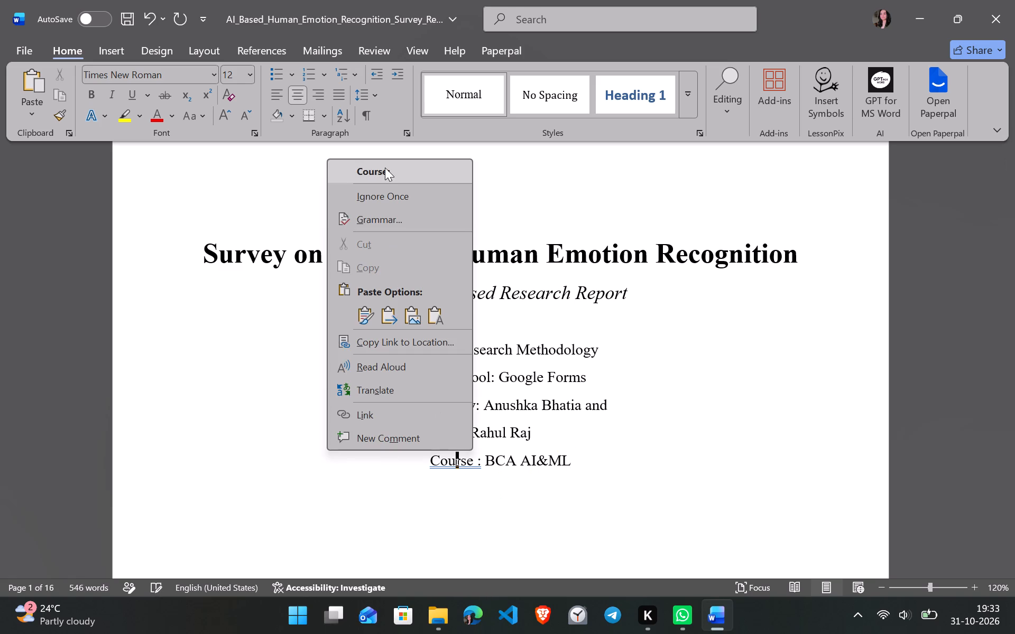
# Accept the grammar correction "Course:" in the course line on the cover page.
pyautogui.click(384, 169)
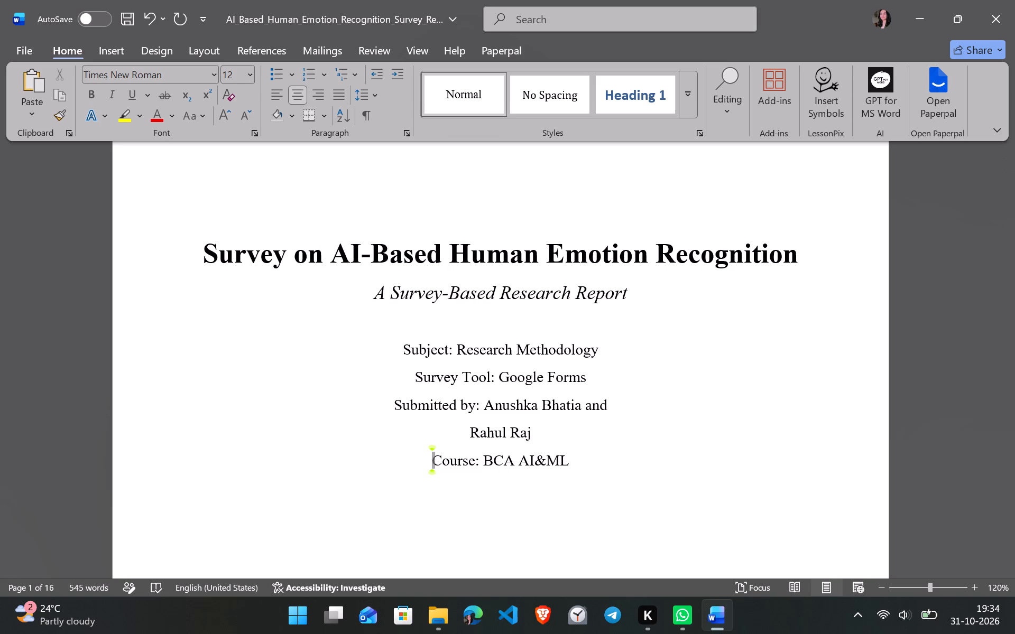
# Format the "1. Introduction" heading with black text at font size 20.
pyautogui.scroll(-1, 654, 465)
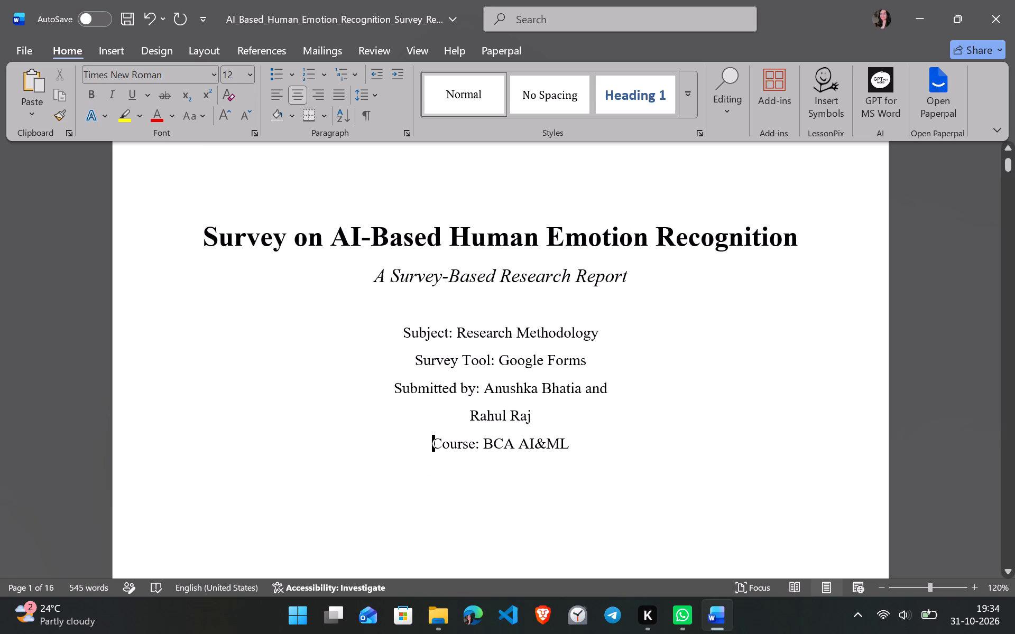
pyautogui.scroll(-1, 654, 465)
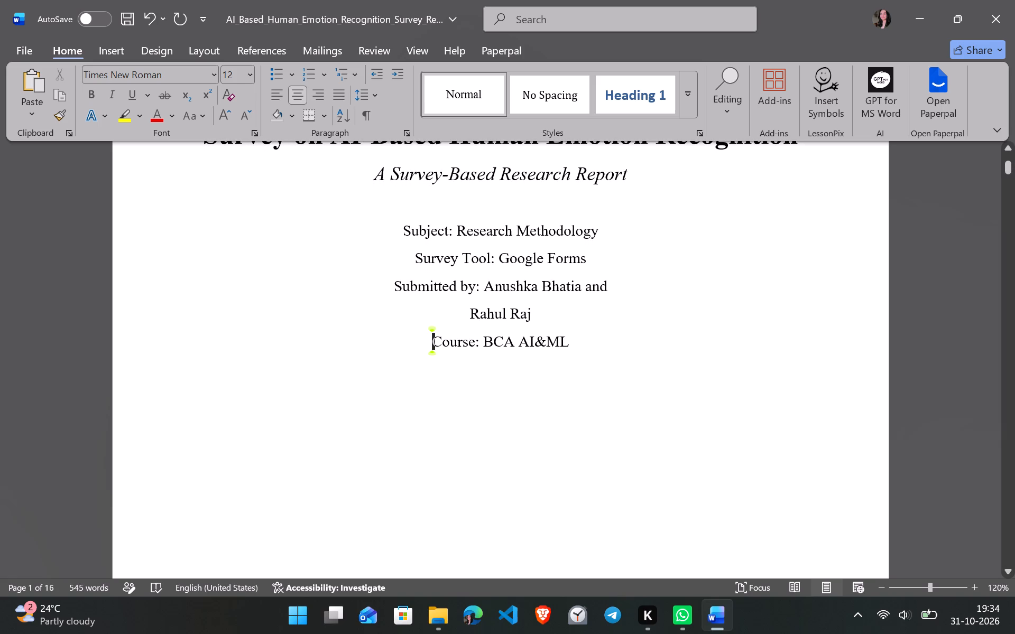
pyautogui.click(594, 355)
pyautogui.scroll(-1, 594, 355)
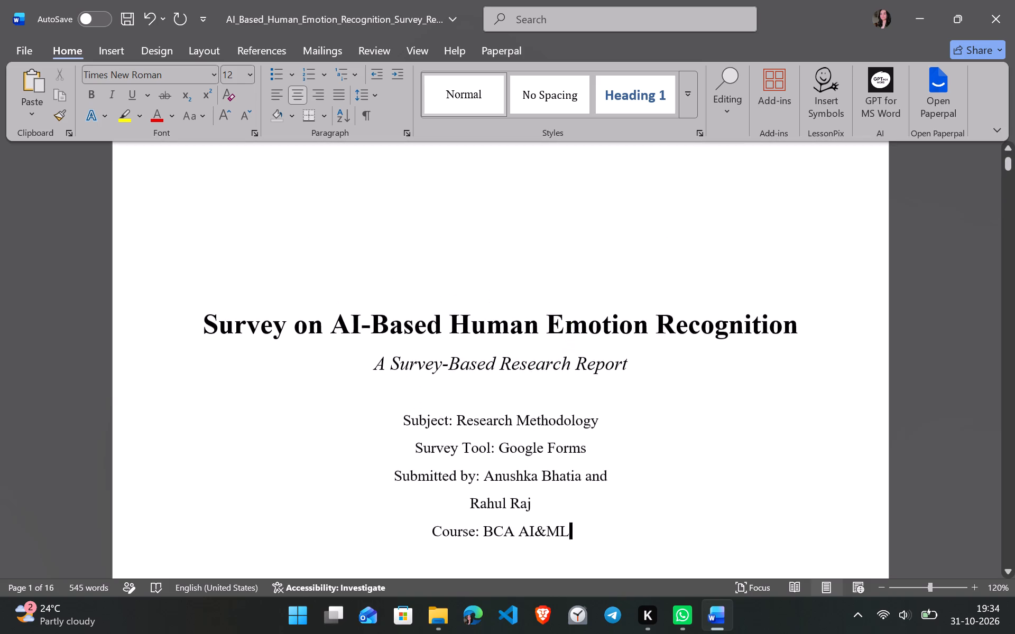
pyautogui.scroll(-3, 594, 355)
pyautogui.keyDown('ctrl'); pyautogui.scroll(-4, 594, 355); pyautogui.keyUp('ctrl')
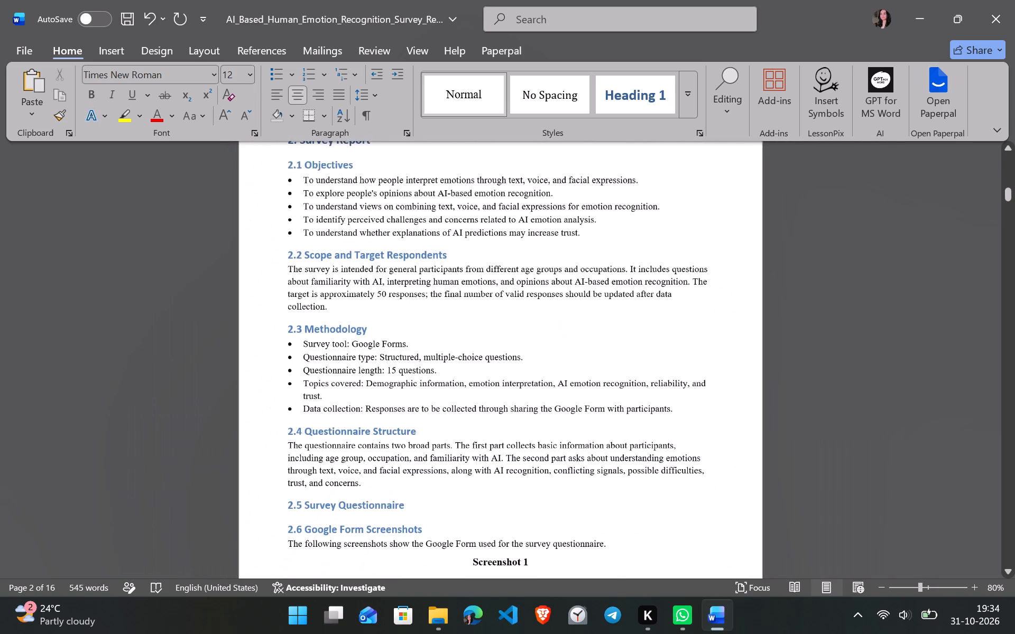
pyautogui.scroll(1, 531, 355)
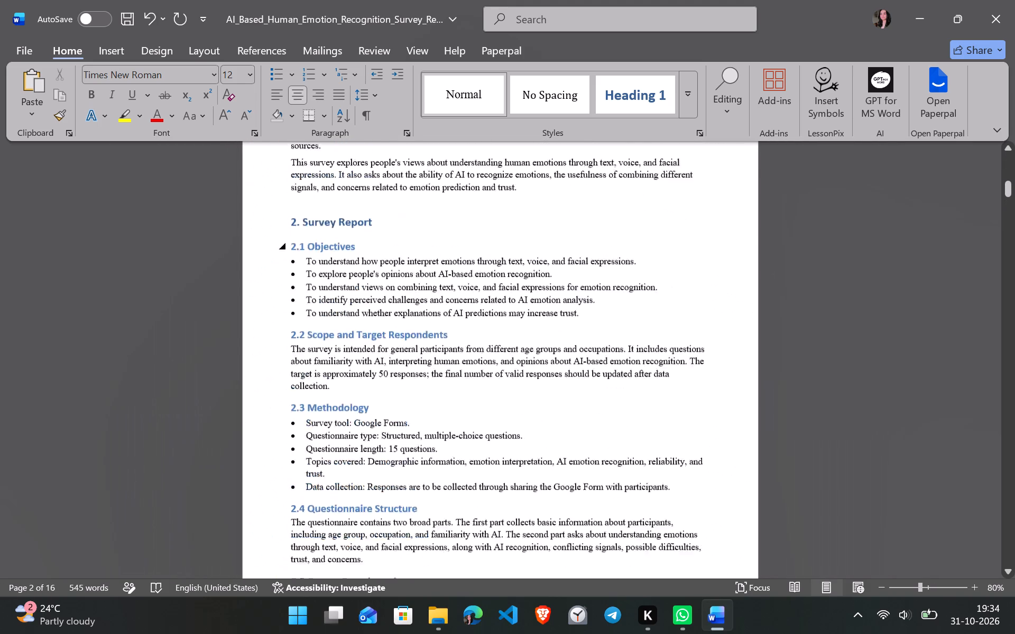
pyautogui.scroll(1, 531, 355)
pyautogui.moveTo(373, 288); pyautogui.dragTo(285, 290)
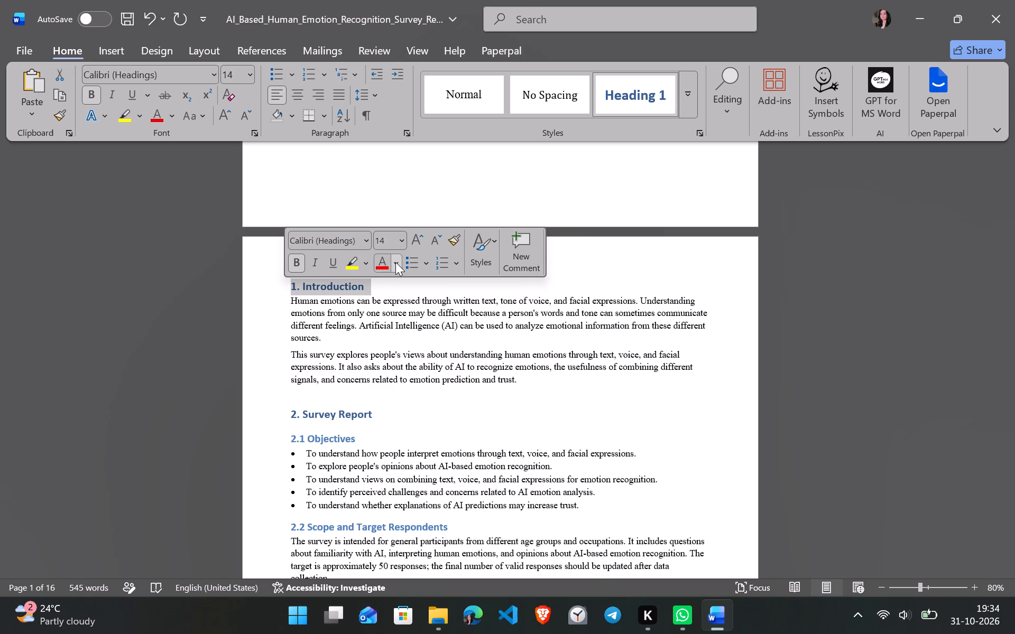
pyautogui.click(395, 262)
pyautogui.click(410, 362)
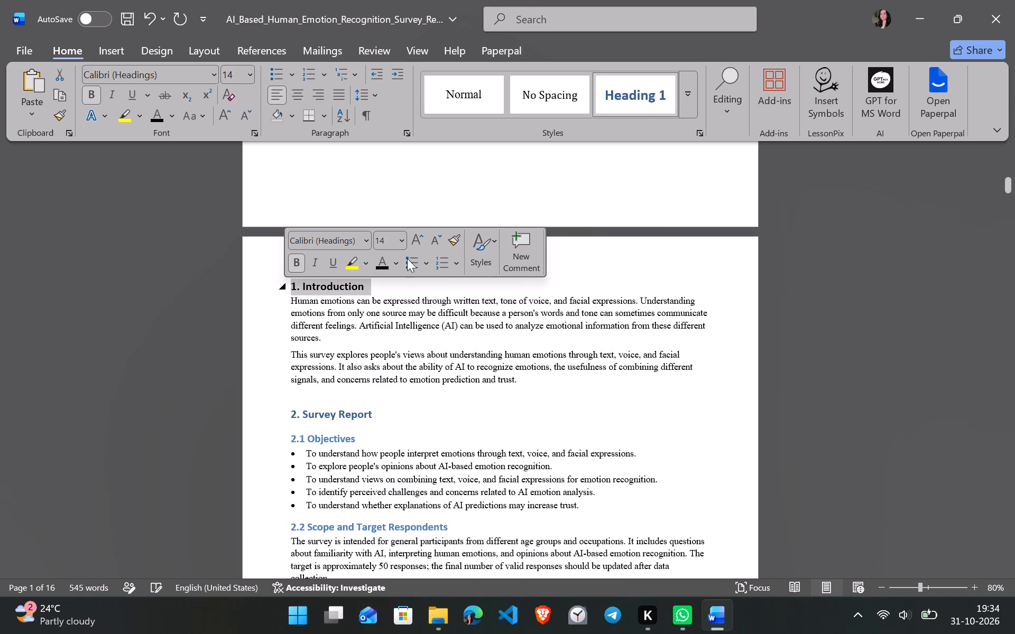
pyautogui.click(400, 238)
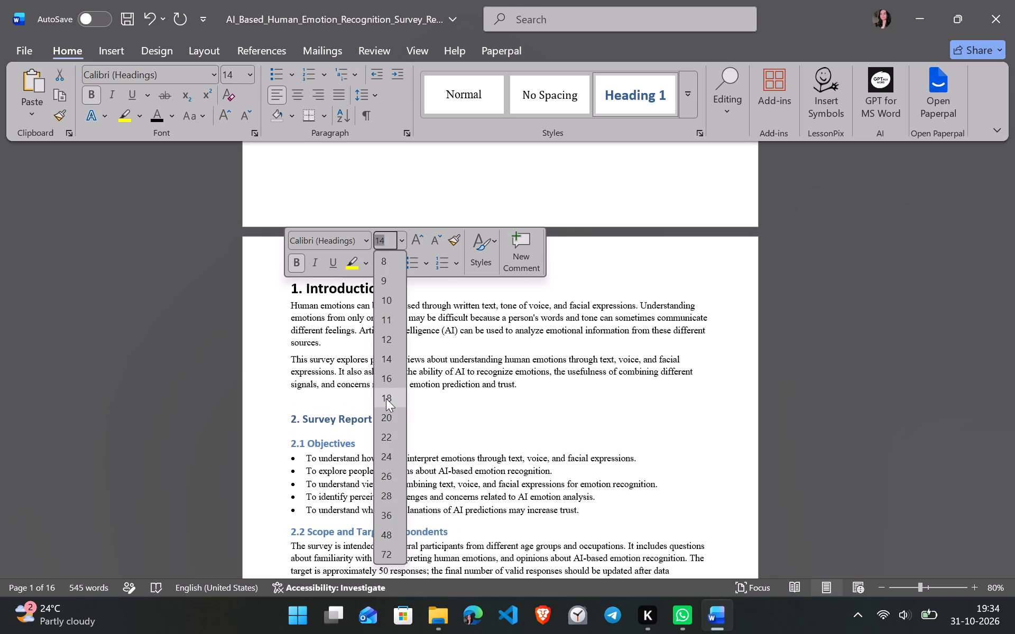
pyautogui.click(386, 413)
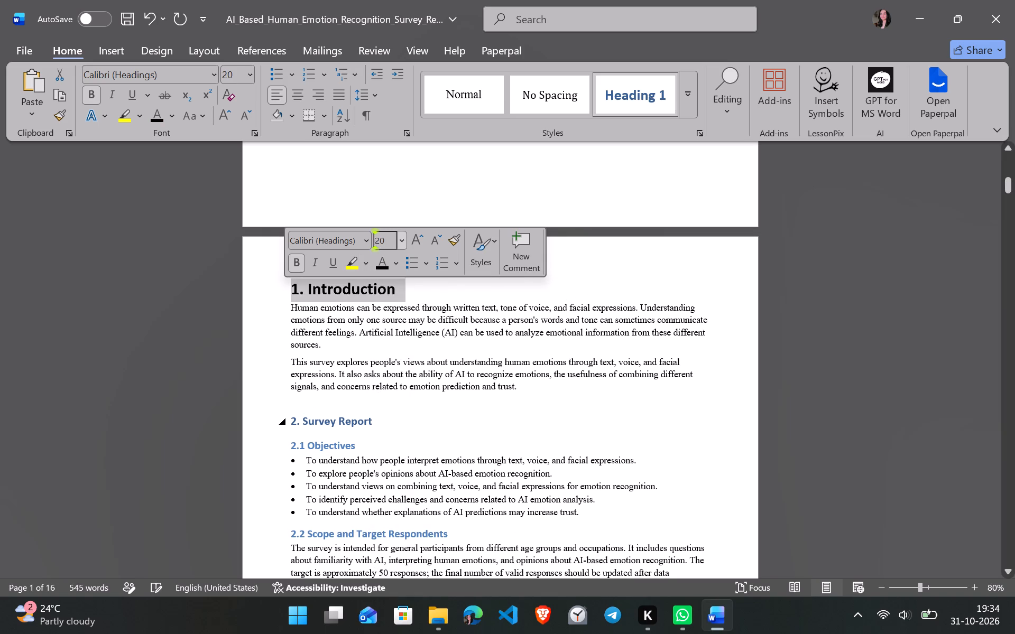
# Format the "2. Survey Report" heading with black text at font size 20.
pyautogui.moveTo(378, 421); pyautogui.dragTo(291, 423)
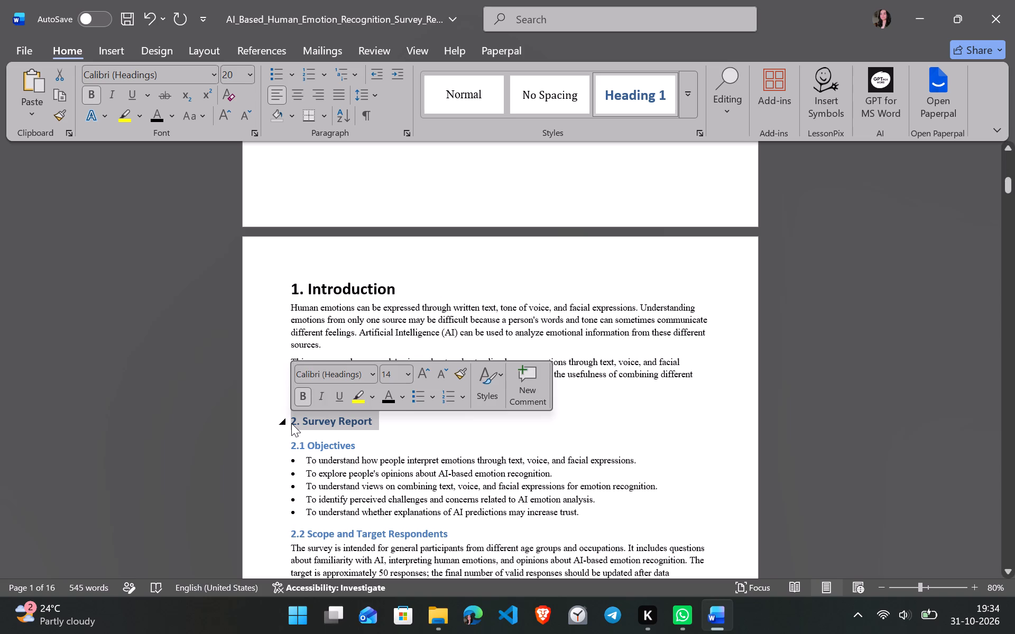
pyautogui.click(389, 396)
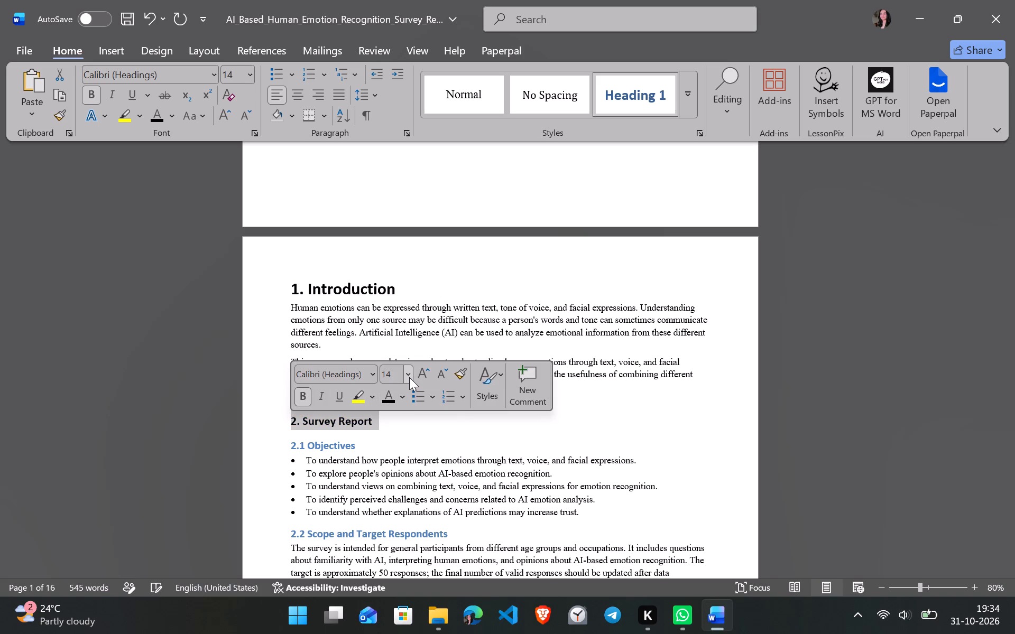
pyautogui.click(409, 377)
pyautogui.click(393, 217)
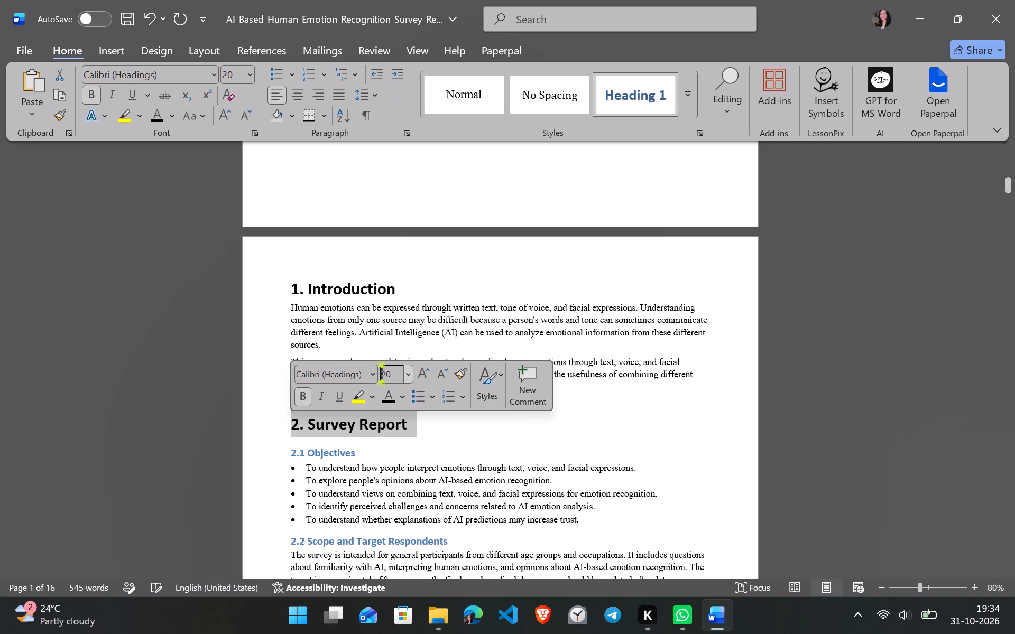
# Format the "2.1 Objectives" heading with black text at font size 20.
pyautogui.moveTo(363, 450); pyautogui.dragTo(288, 456)
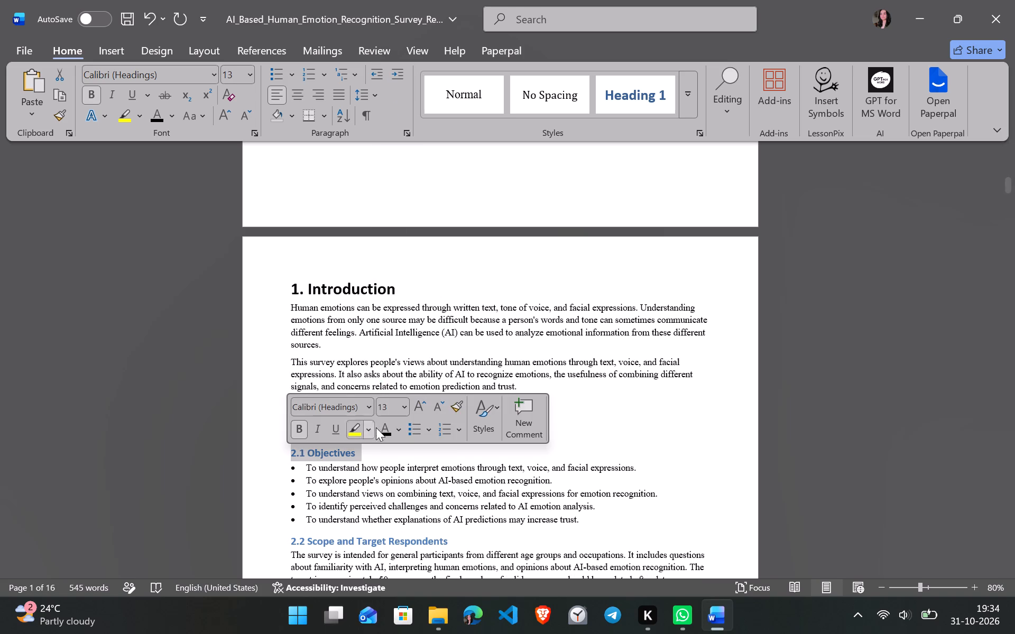
pyautogui.click(385, 431)
pyautogui.click(405, 407)
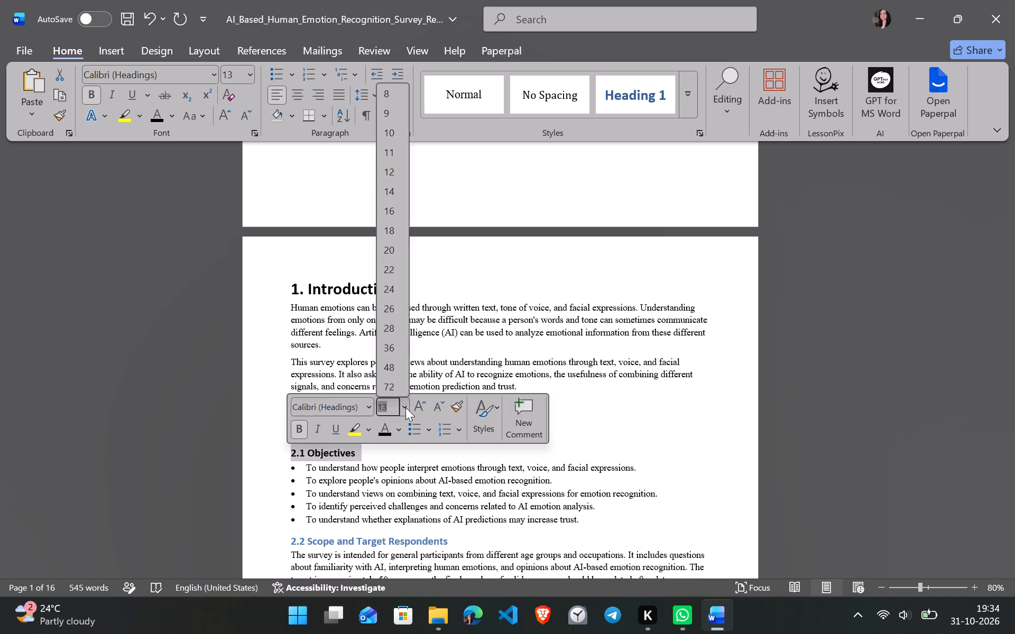
pyautogui.click(388, 258)
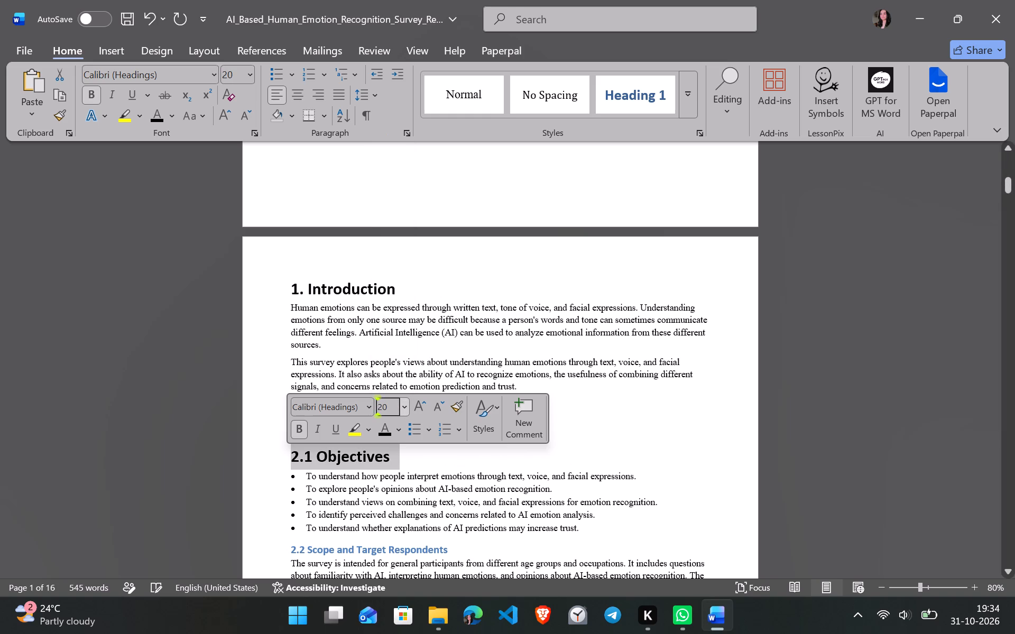
# Format the "2.2 Scope and Target Respondents" heading with black text at font size 20.
pyautogui.scroll(-1, 478, 470)
pyautogui.moveTo(450, 427); pyautogui.dragTo(309, 430)
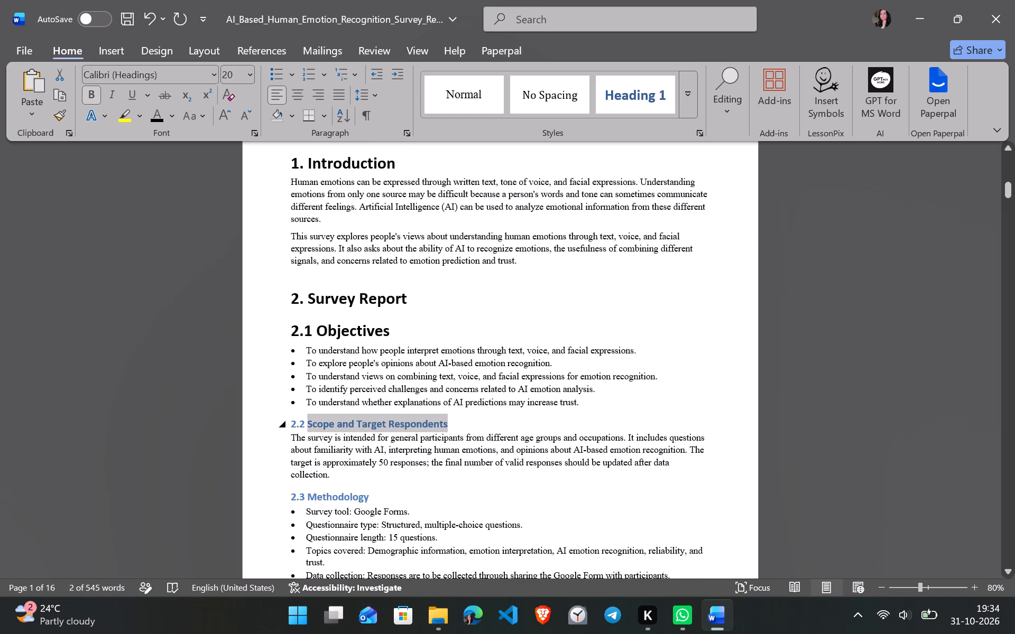
pyautogui.moveTo(309, 430); pyautogui.dragTo(289, 427)
pyautogui.click(389, 402)
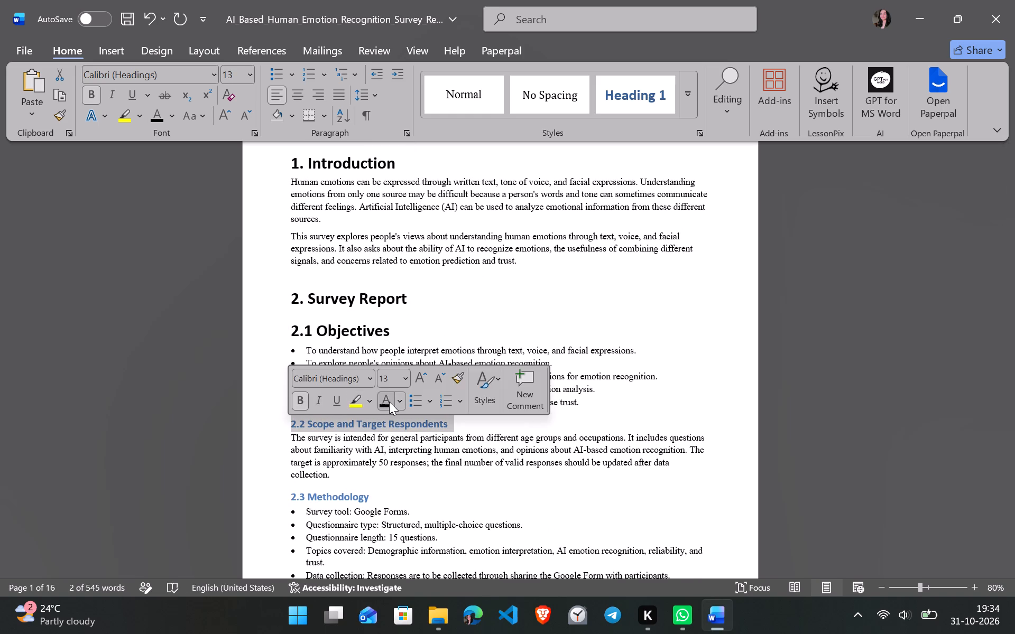
pyautogui.click(404, 375)
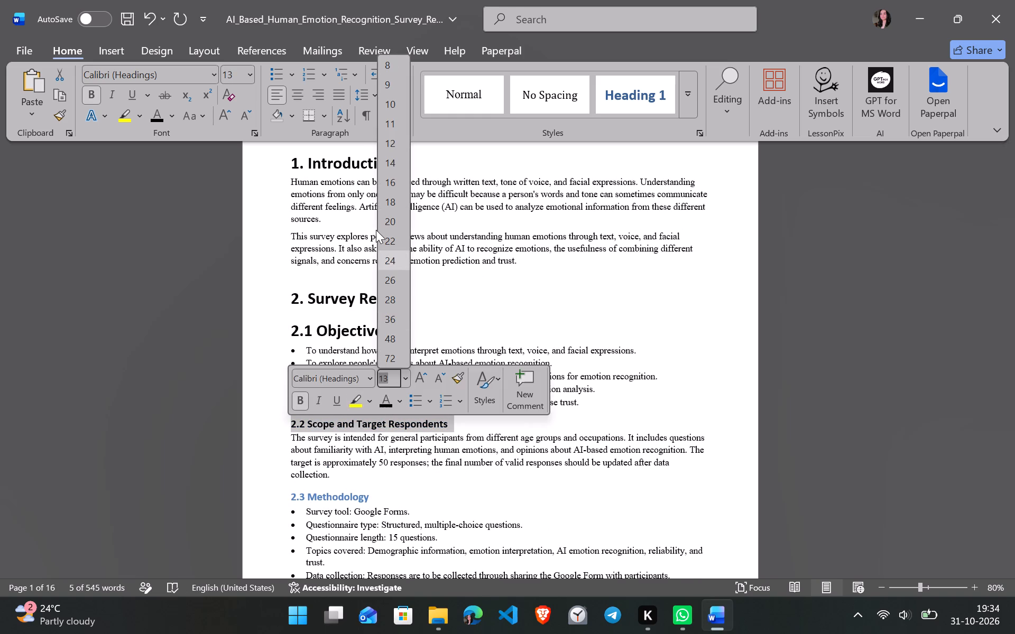
pyautogui.click(385, 226)
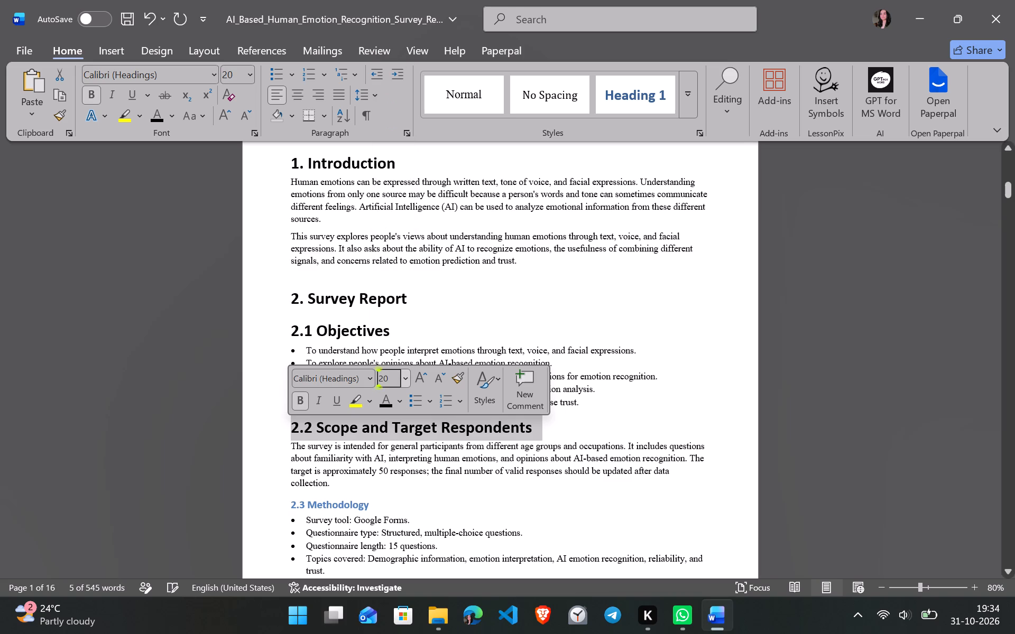
# Format the "2.3 Methodology" heading with black text at font size 20.
pyautogui.scroll(-1, 512, 446)
pyautogui.moveTo(391, 408); pyautogui.dragTo(297, 409)
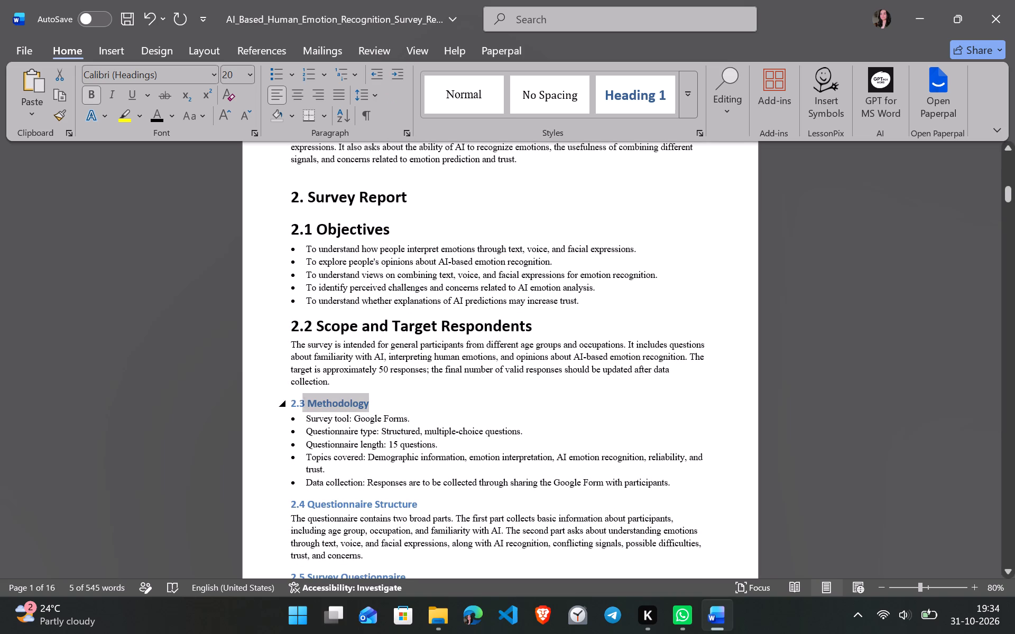
pyautogui.moveTo(297, 409); pyautogui.dragTo(289, 408)
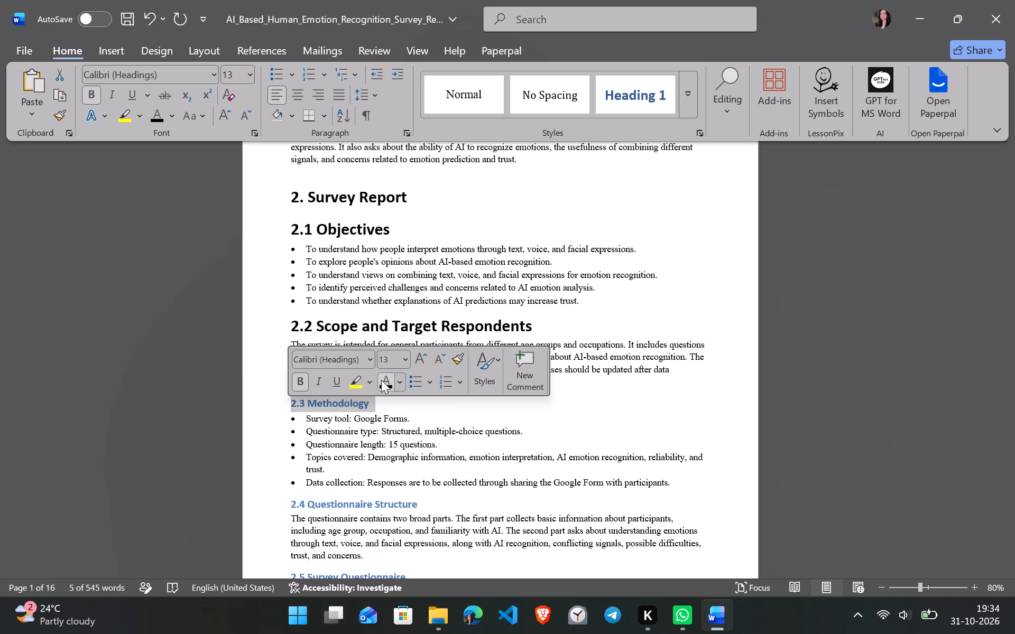
pyautogui.click(381, 380)
pyautogui.click(407, 359)
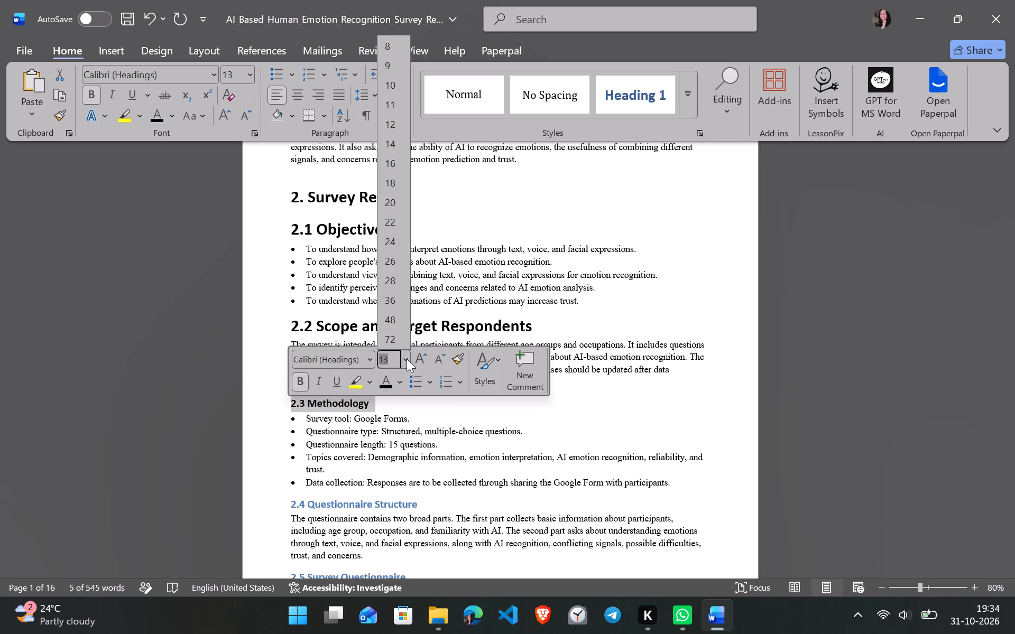
pyautogui.click(391, 207)
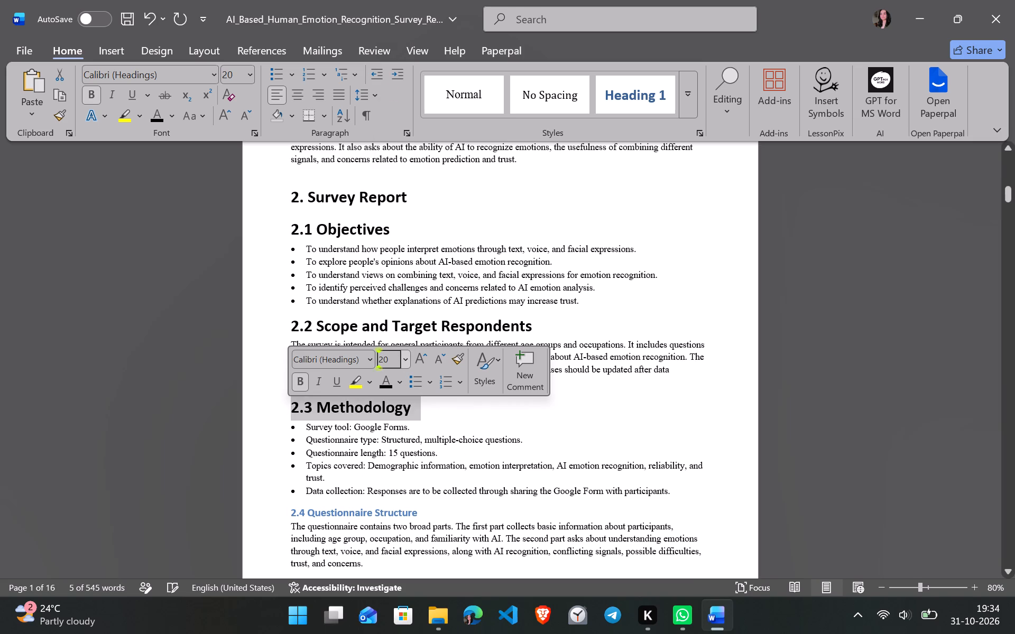
# Format the "2.4 Questionnaire Structure" heading with black text at font size 20.
pyautogui.scroll(-1, 439, 433)
pyautogui.moveTo(420, 344); pyautogui.dragTo(297, 348)
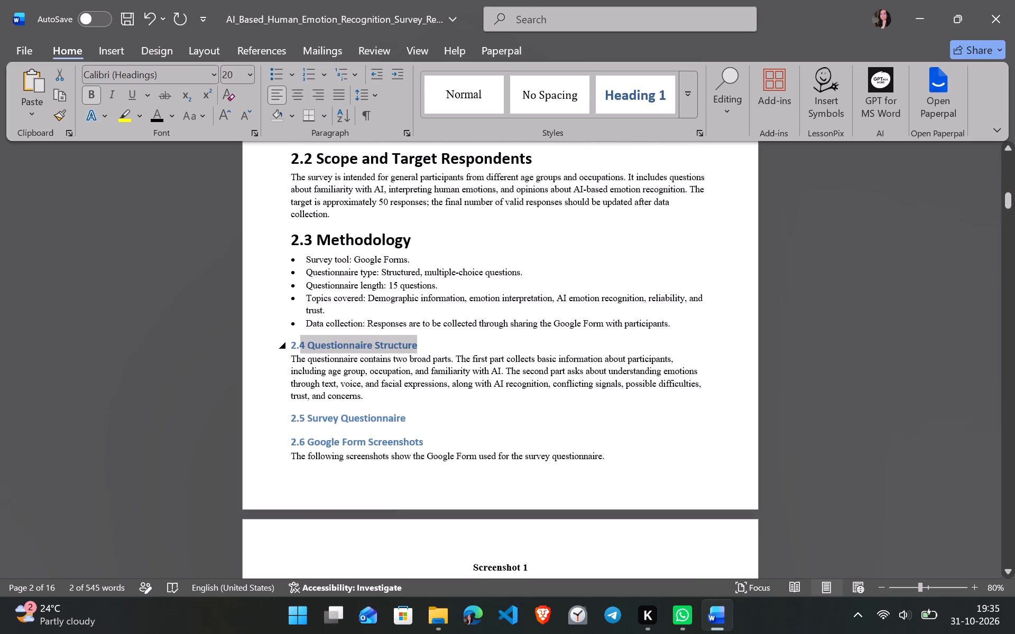
pyautogui.moveTo(297, 348); pyautogui.dragTo(289, 348)
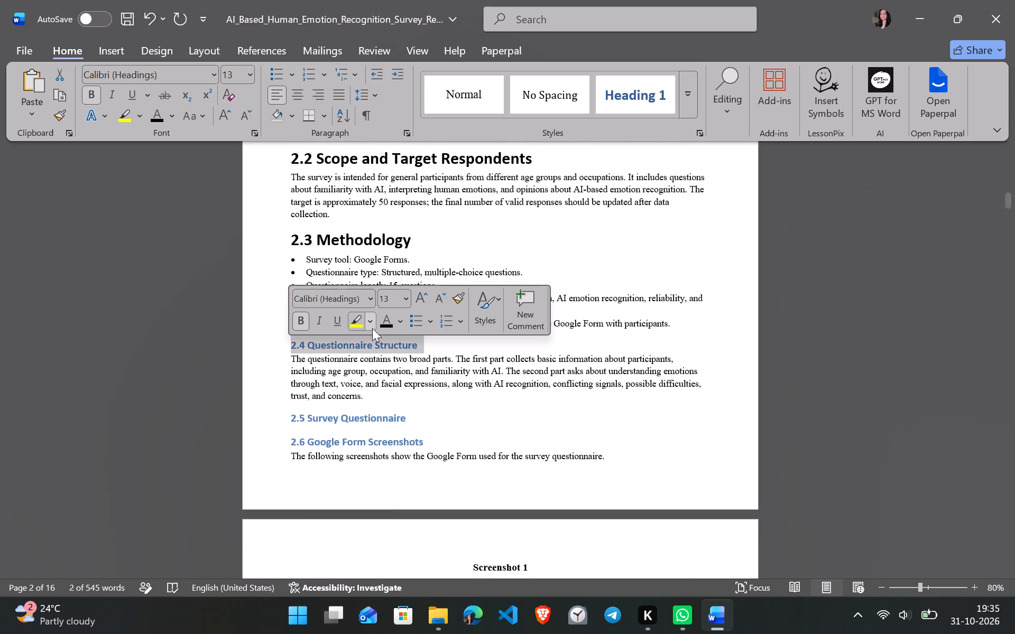
pyautogui.click(383, 327)
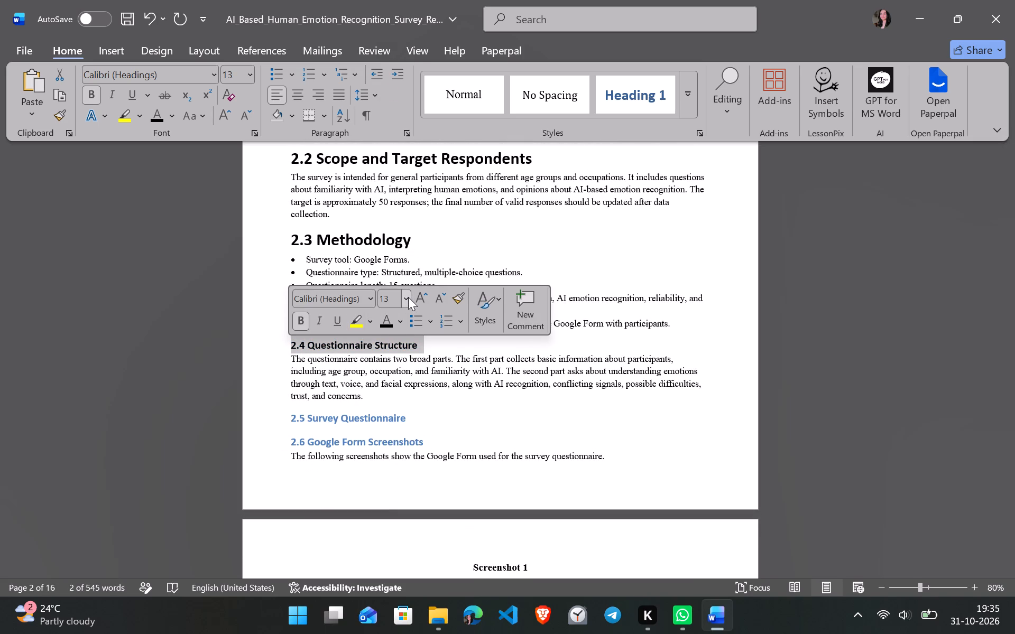
pyautogui.click(408, 297)
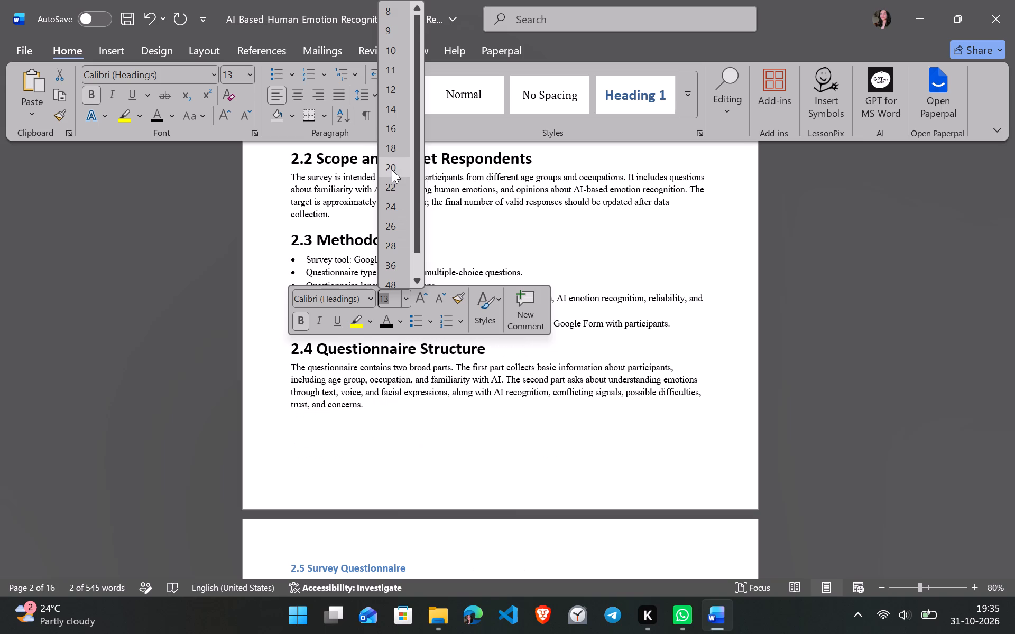
pyautogui.click(392, 170)
# Format the "2.5 Survey Questionnaire" heading with black text at font size 20.
pyautogui.scroll(-3, 439, 415)
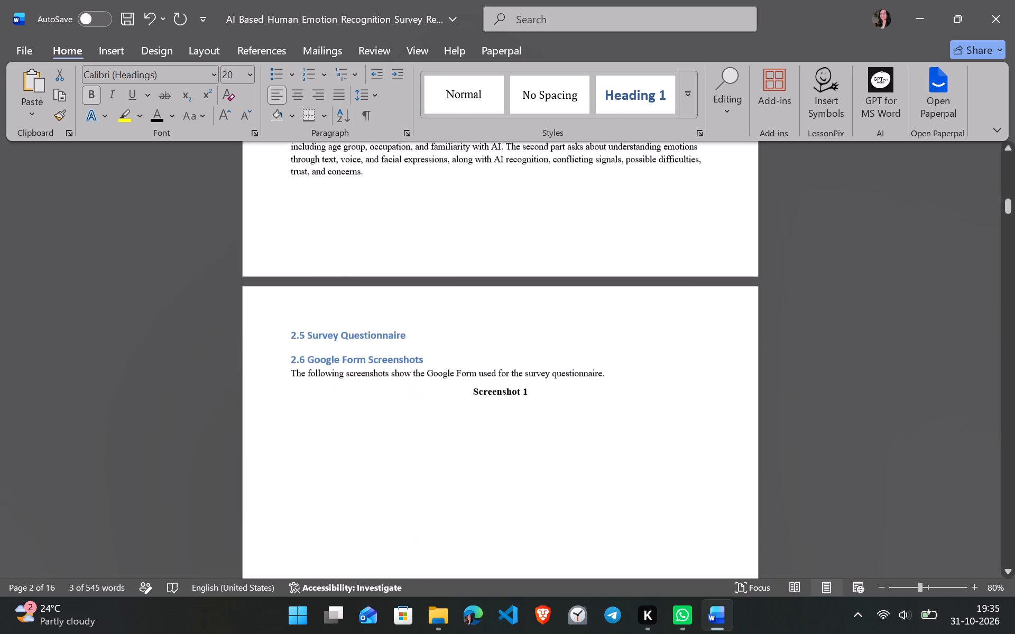
pyautogui.moveTo(416, 337); pyautogui.dragTo(285, 337)
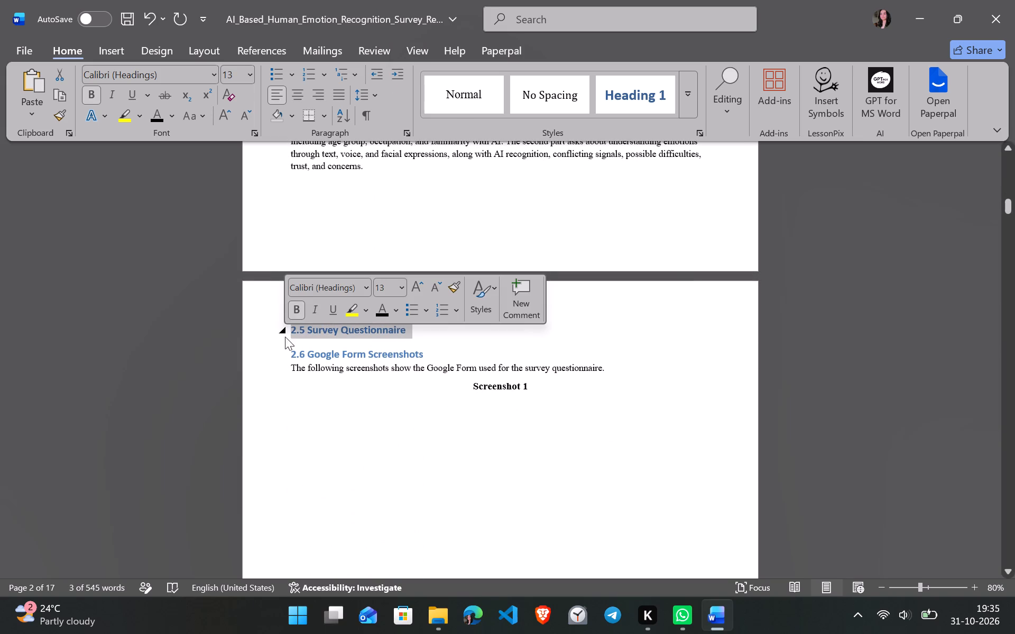
pyautogui.click(378, 316)
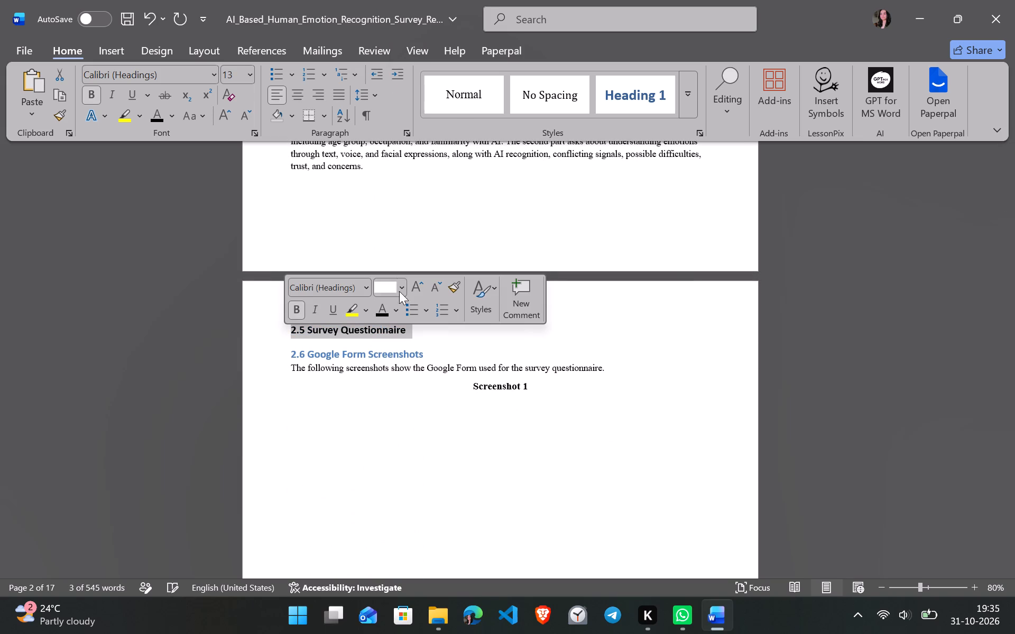
pyautogui.click(403, 287)
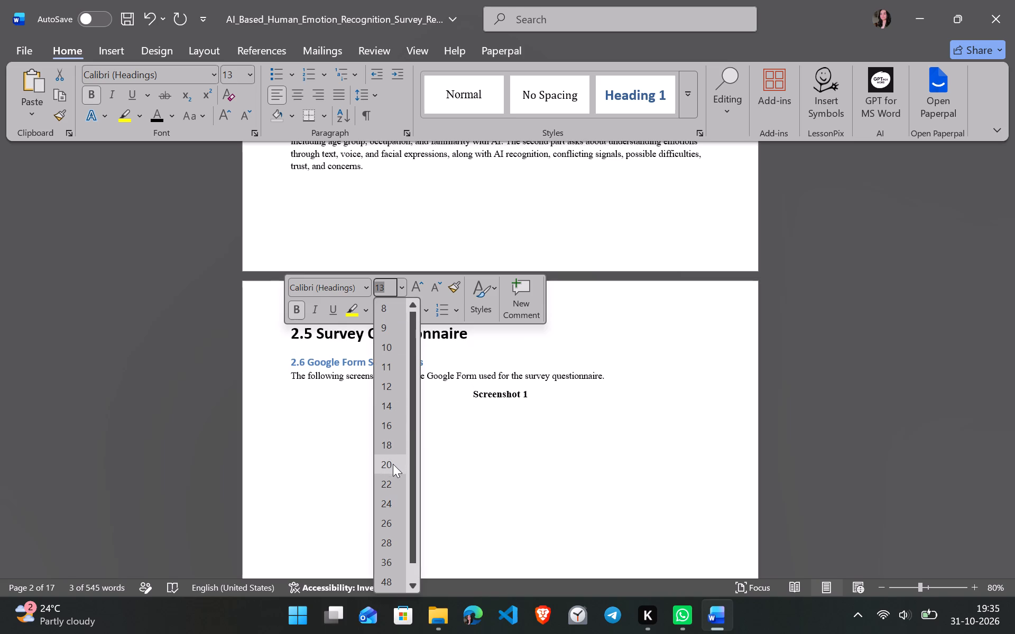
pyautogui.click(393, 464)
# Format the "2.6 Google Form Screenshots" heading with black text at font size 20.
pyautogui.moveTo(428, 365); pyautogui.dragTo(386, 364)
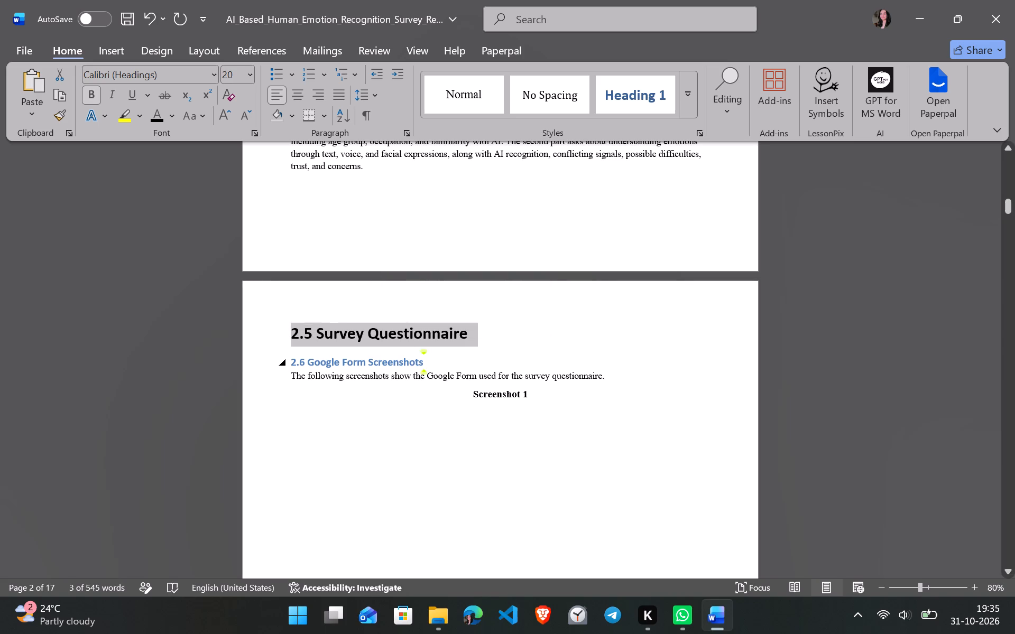
pyautogui.moveTo(386, 364); pyautogui.dragTo(287, 365)
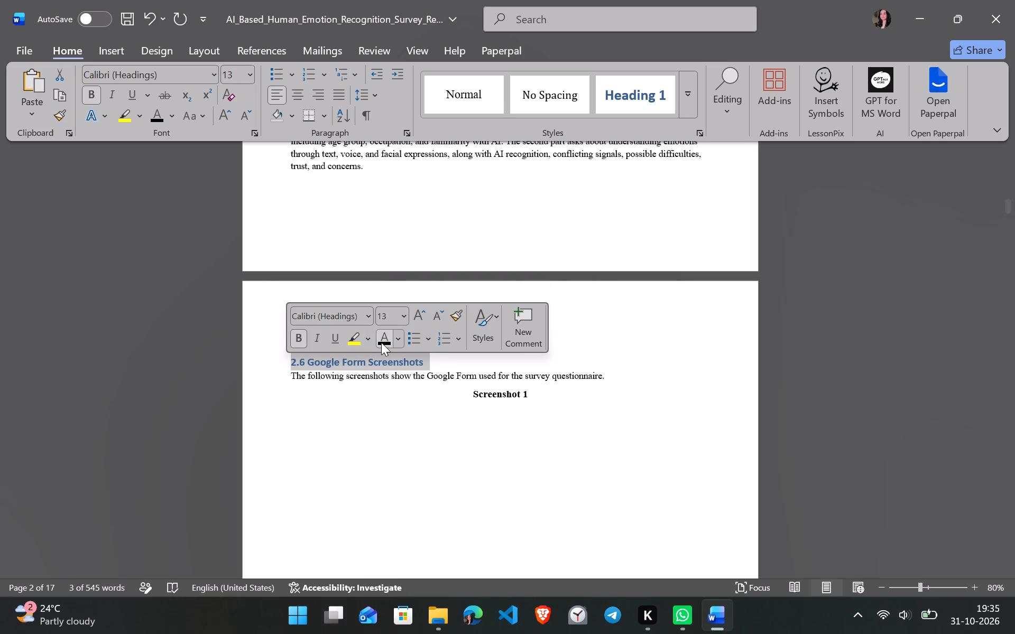
pyautogui.click(381, 342)
pyautogui.click(403, 322)
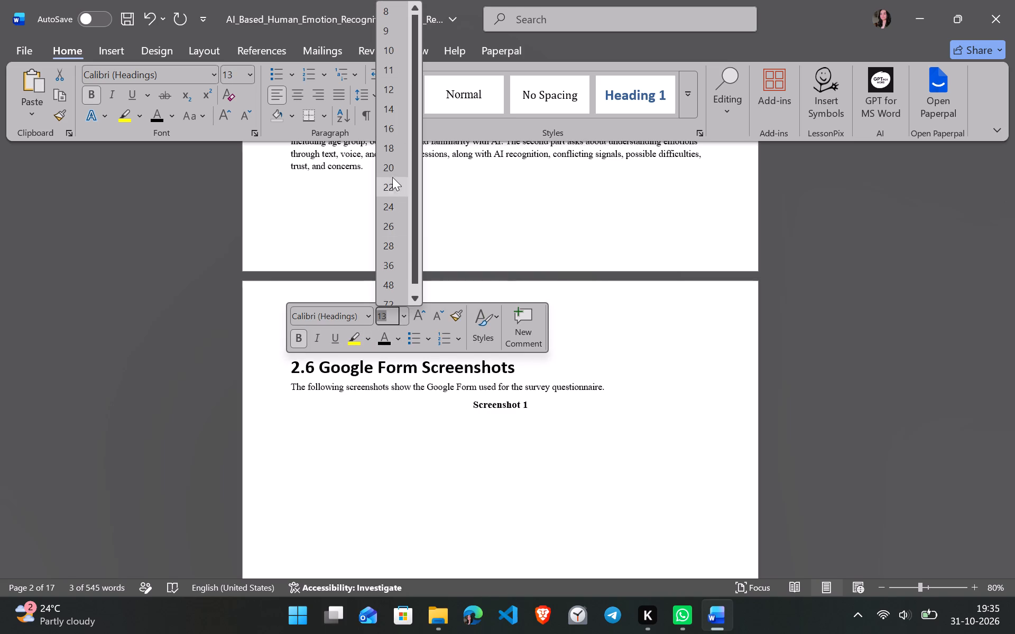
pyautogui.click(391, 173)
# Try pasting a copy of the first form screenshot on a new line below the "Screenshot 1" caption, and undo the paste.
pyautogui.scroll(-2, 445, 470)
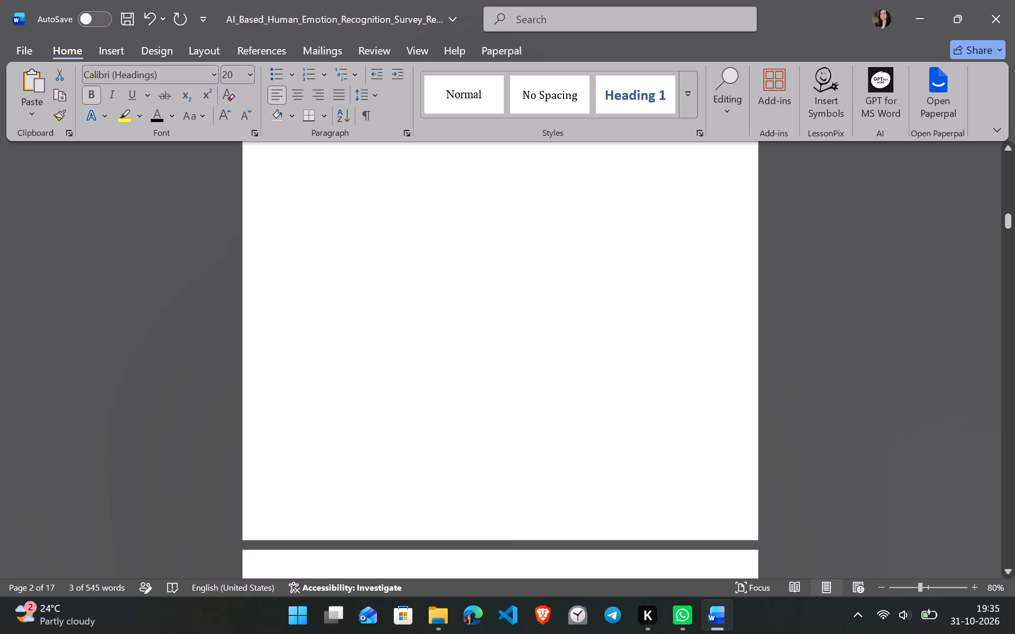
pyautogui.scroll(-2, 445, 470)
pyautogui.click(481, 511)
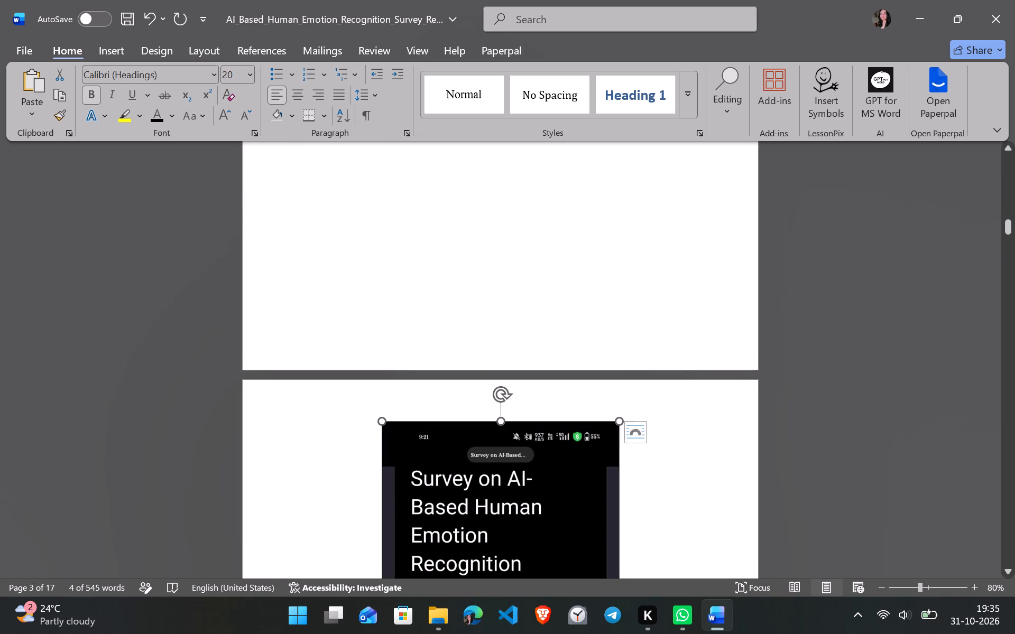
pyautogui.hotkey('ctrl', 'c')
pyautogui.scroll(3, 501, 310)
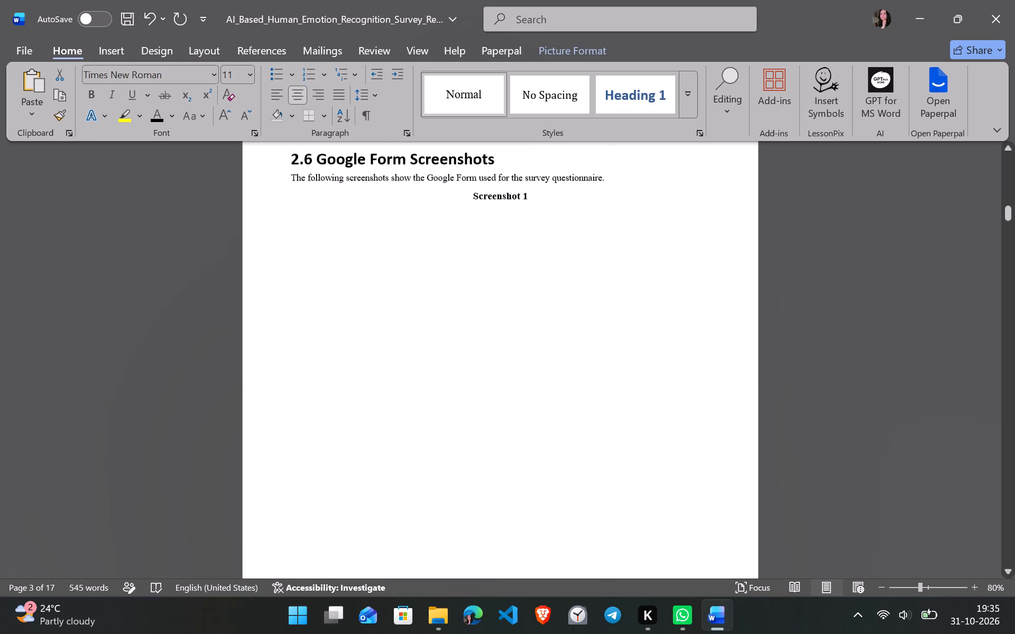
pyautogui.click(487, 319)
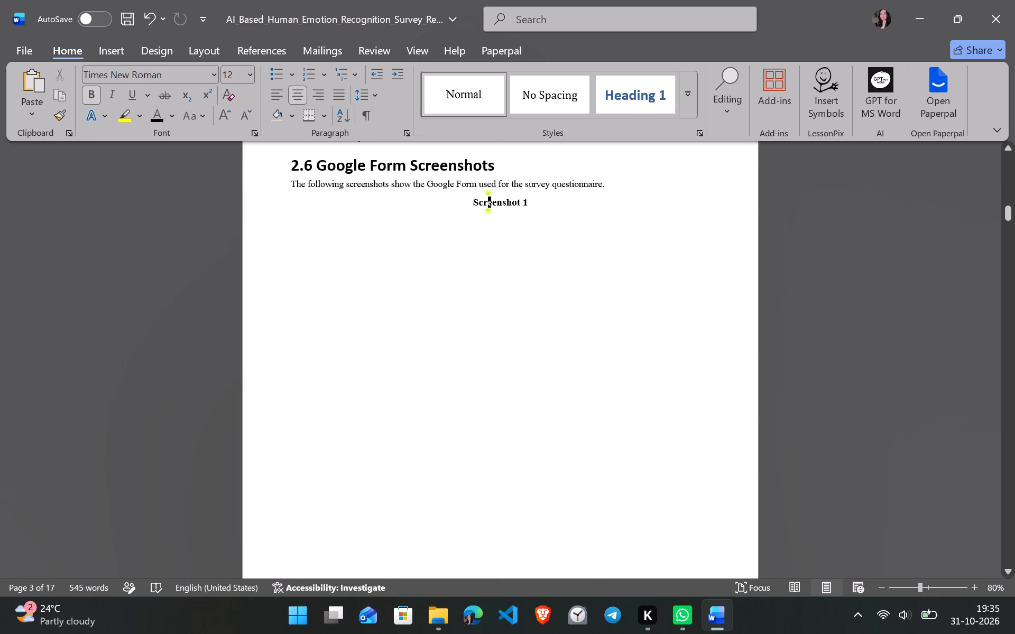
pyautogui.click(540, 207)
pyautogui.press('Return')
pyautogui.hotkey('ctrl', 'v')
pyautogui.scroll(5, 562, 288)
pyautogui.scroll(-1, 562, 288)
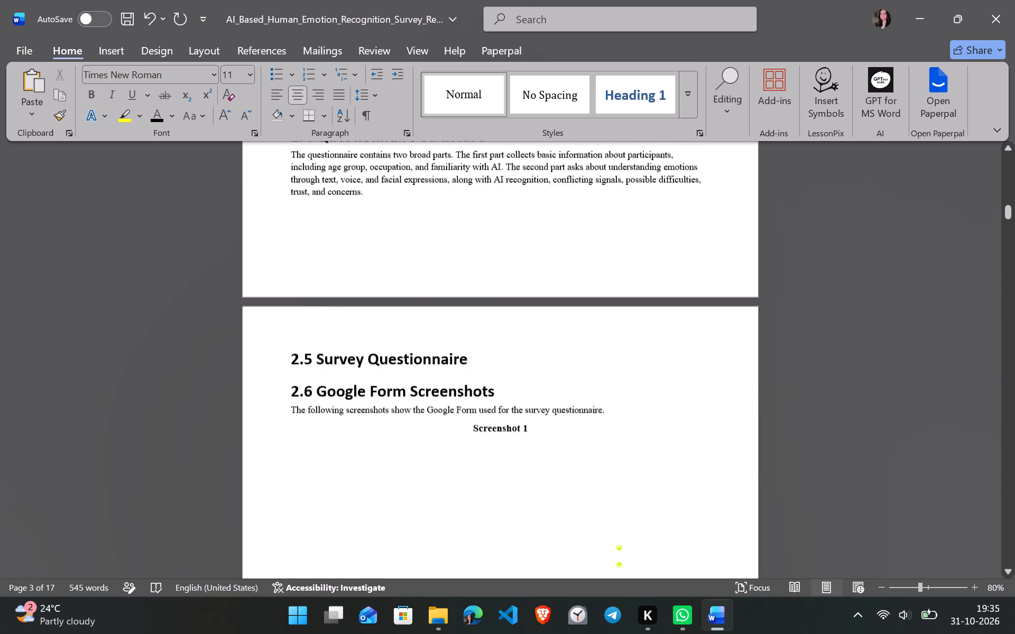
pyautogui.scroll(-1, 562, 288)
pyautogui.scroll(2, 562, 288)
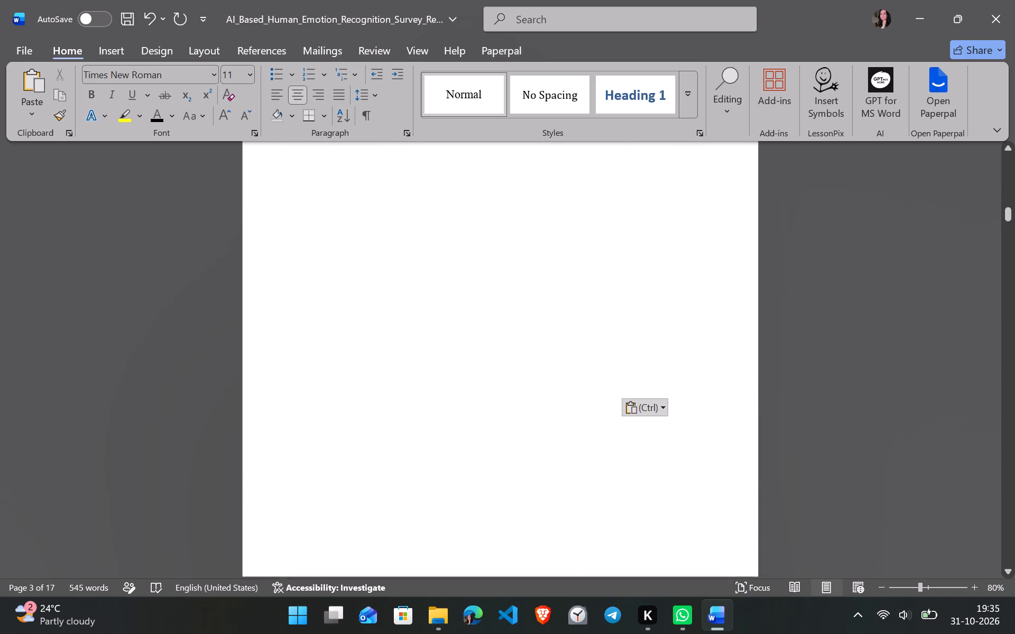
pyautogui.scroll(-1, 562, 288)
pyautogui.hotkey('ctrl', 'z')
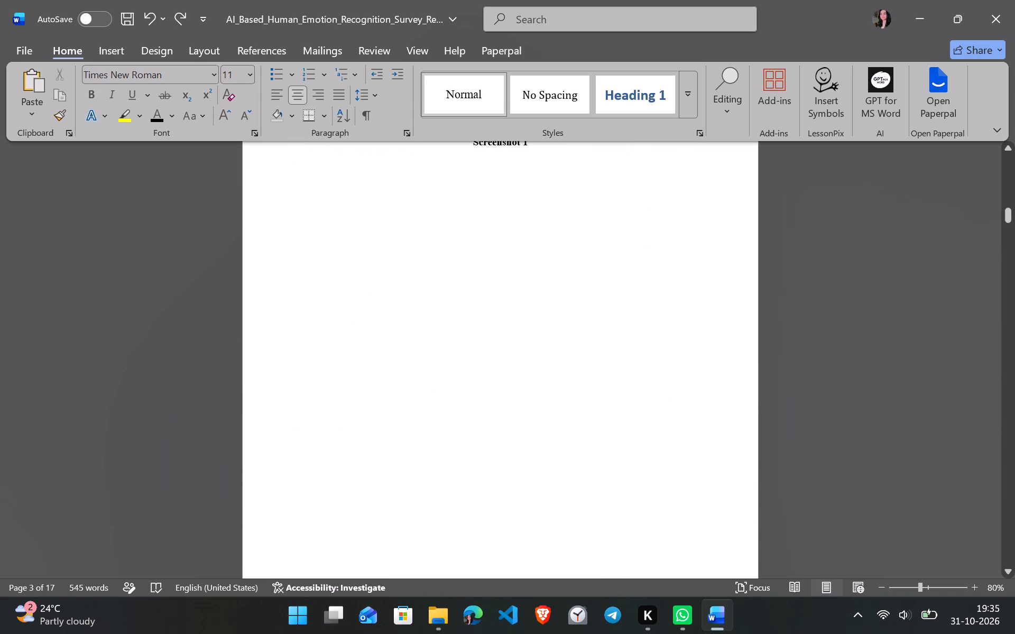
# Scale the first form screenshot down to about three quarters of its original size so it fits under the "Screenshot 1" caption.
pyautogui.scroll(-4, 562, 288)
pyautogui.click(541, 364)
pyautogui.scroll(-1, 541, 364)
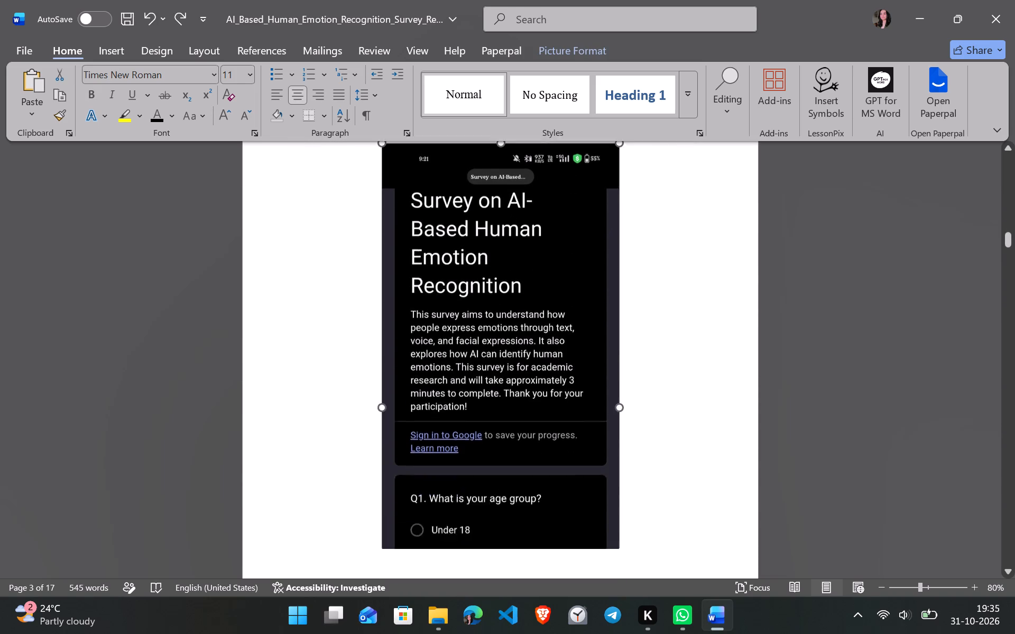
pyautogui.scroll(-1, 541, 364)
pyautogui.moveTo(621, 540); pyautogui.dragTo(510, 287)
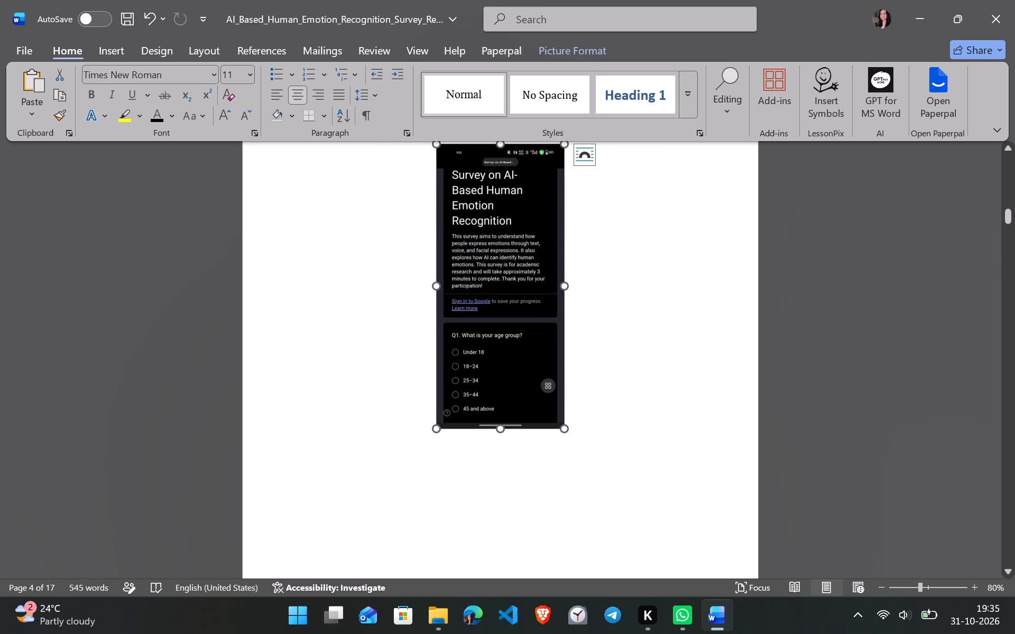
pyautogui.scroll(2, 520, 311)
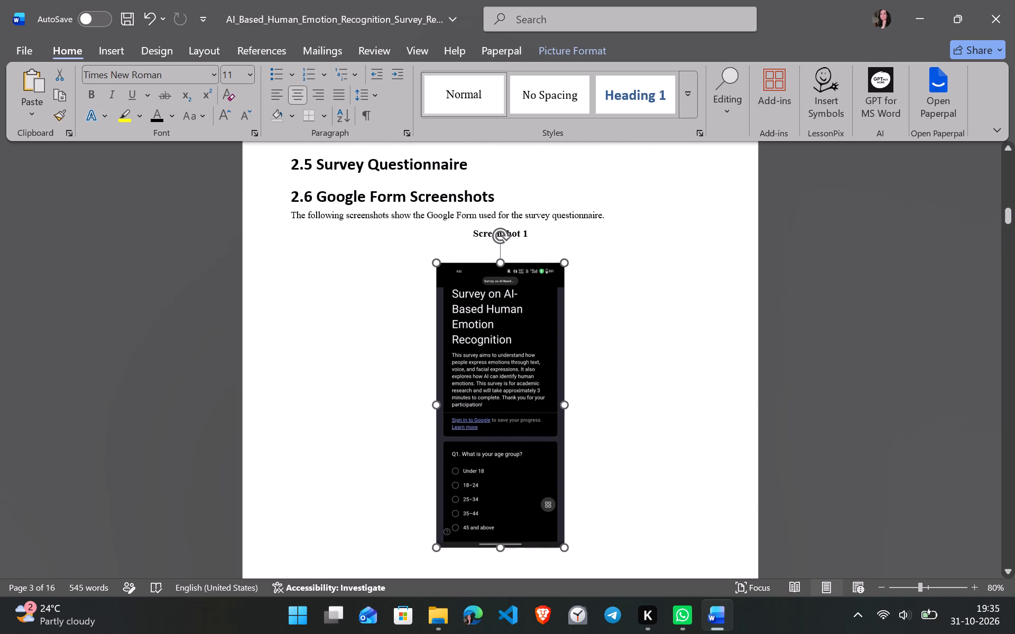
pyautogui.moveTo(563, 546); pyautogui.dragTo(620, 579)
pyautogui.scroll(-1, 641, 535)
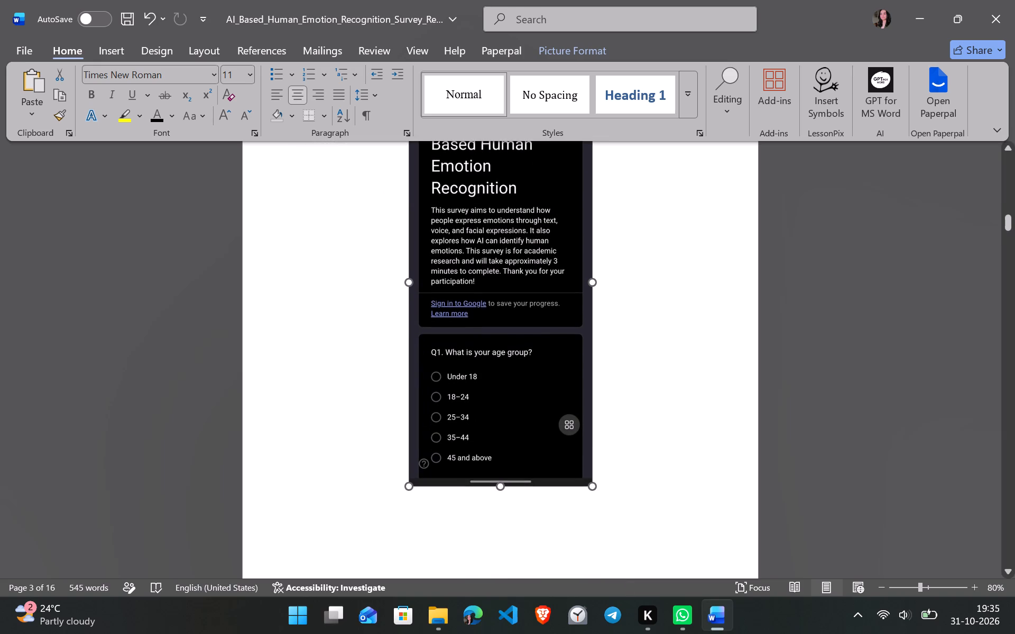
pyautogui.click(588, 482)
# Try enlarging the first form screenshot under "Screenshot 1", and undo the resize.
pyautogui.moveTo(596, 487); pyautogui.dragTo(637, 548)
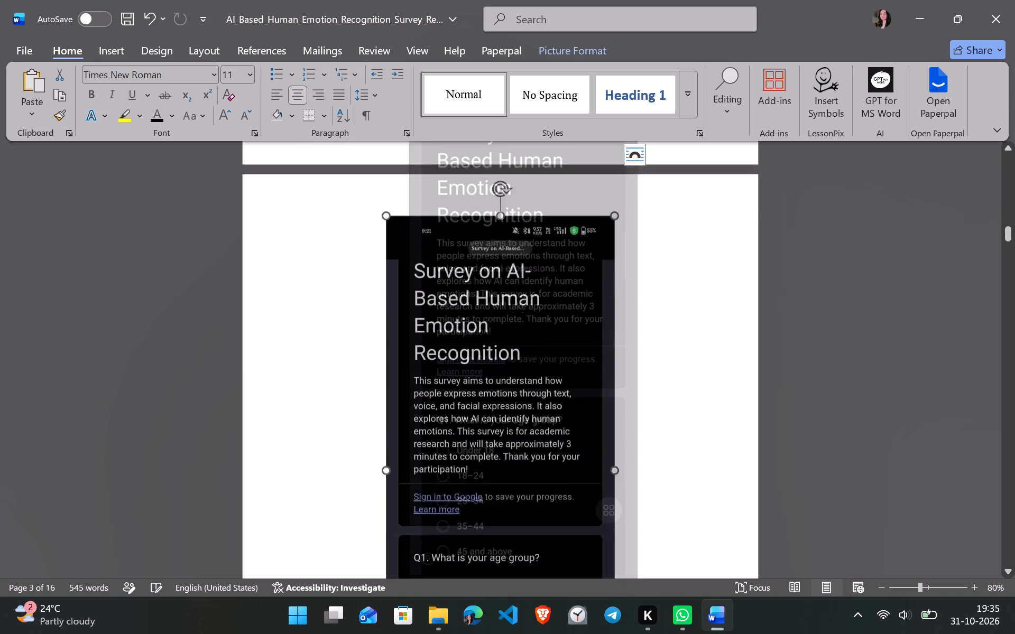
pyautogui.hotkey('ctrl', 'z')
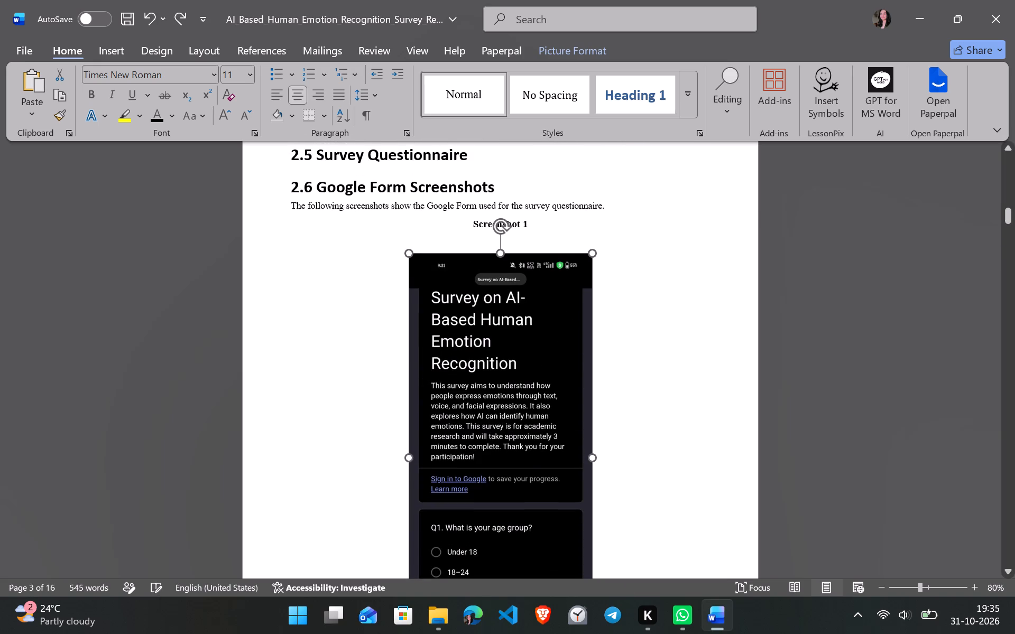
# Shrink the first form screenshot under "Screenshot 1" further, to about half of its original size.
pyautogui.scroll(-1, 524, 534)
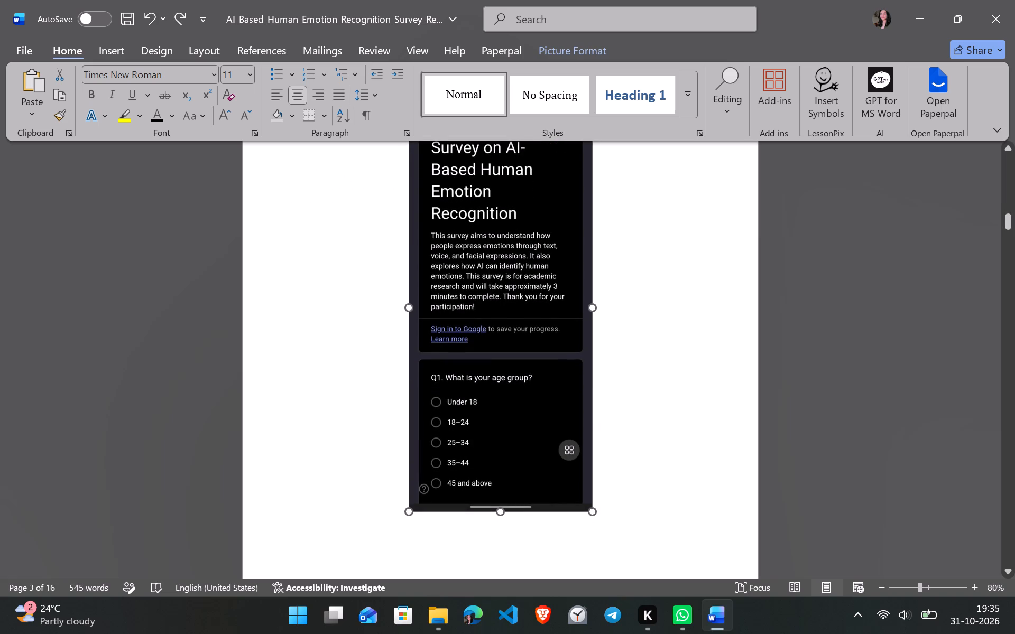
pyautogui.scroll(-1, 524, 534)
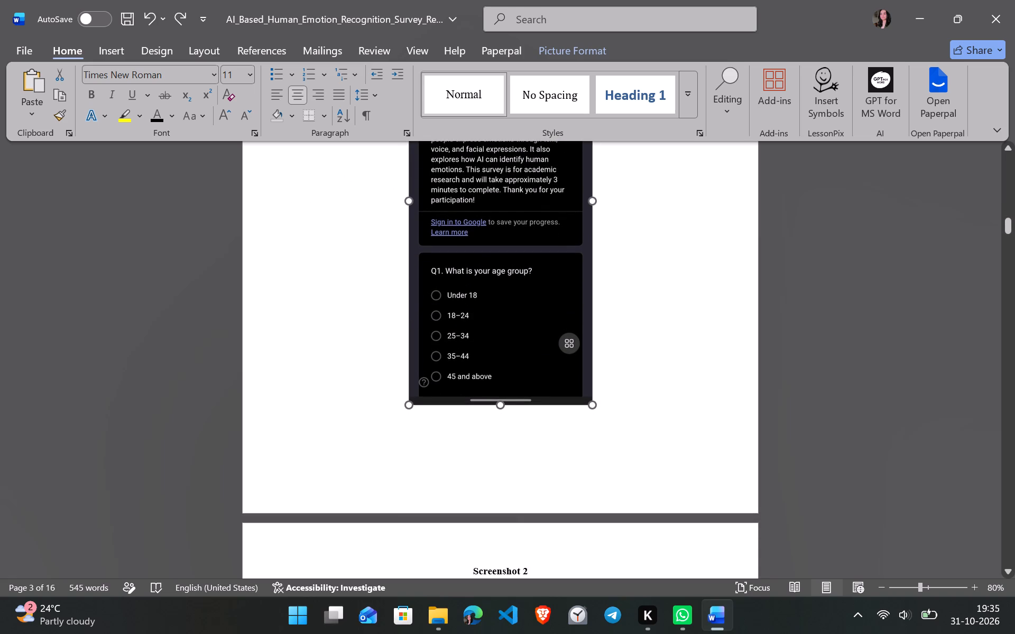
pyautogui.scroll(2, 562, 363)
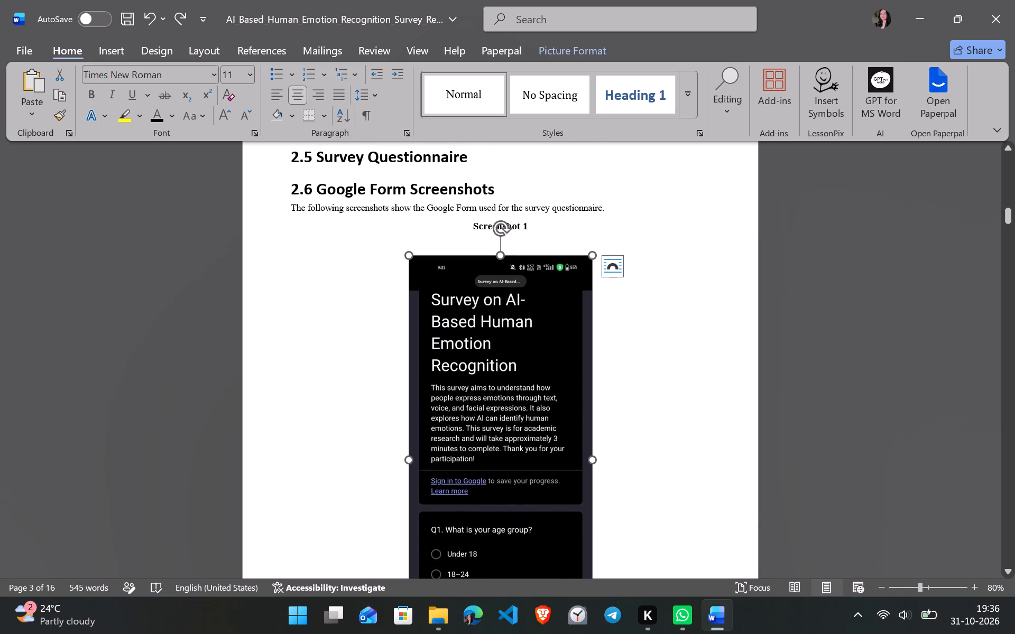
pyautogui.keyDown('ctrl'); pyautogui.scroll(-2, 649, 429); pyautogui.keyUp('ctrl')
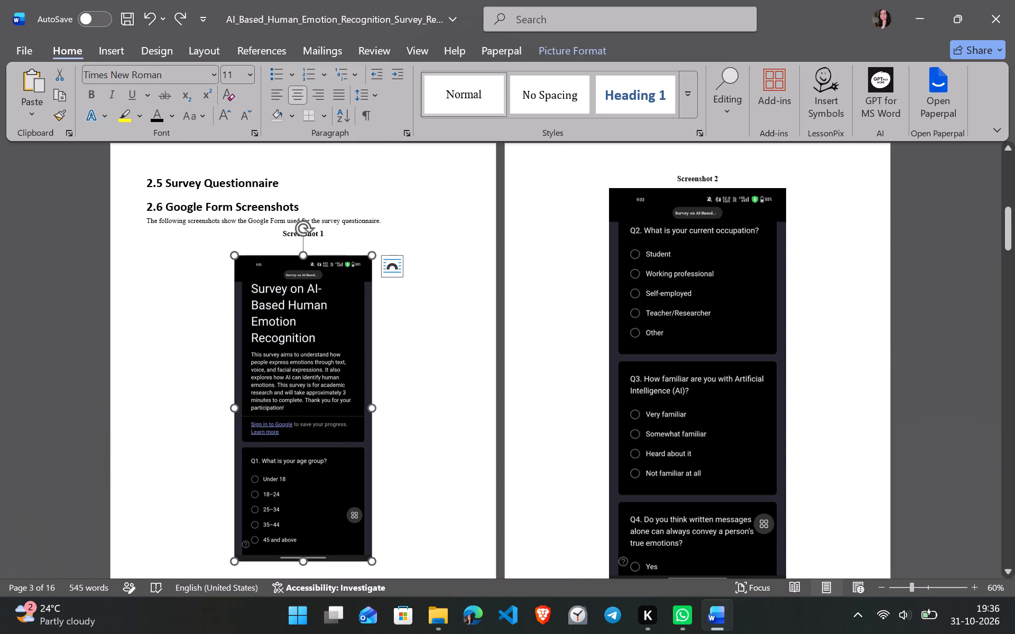
pyautogui.scroll(-1, 505, 396)
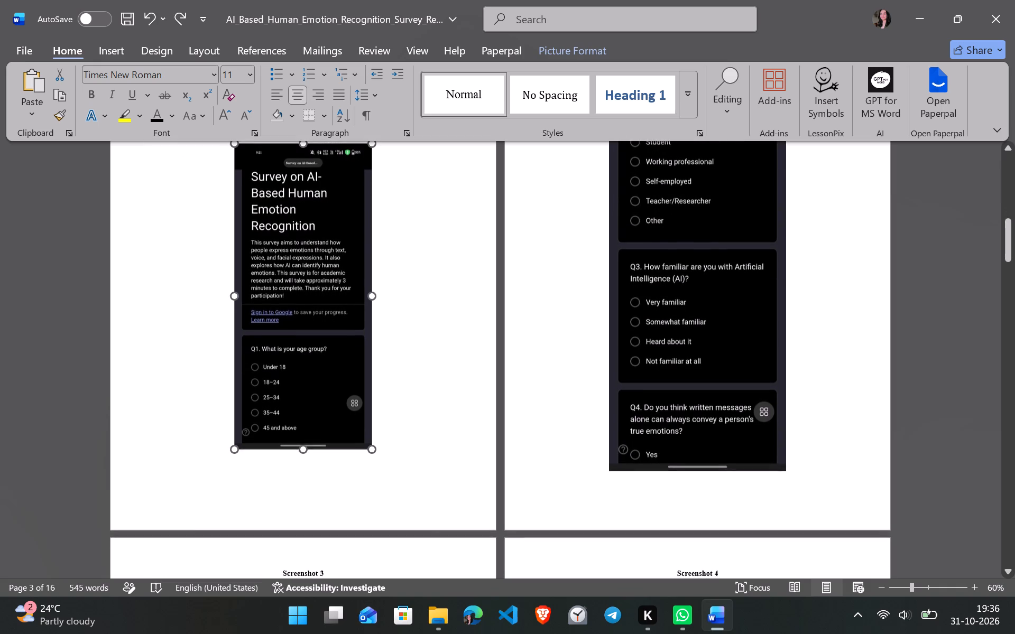
pyautogui.scroll(-1, 505, 396)
pyautogui.moveTo(371, 512); pyautogui.dragTo(318, 359)
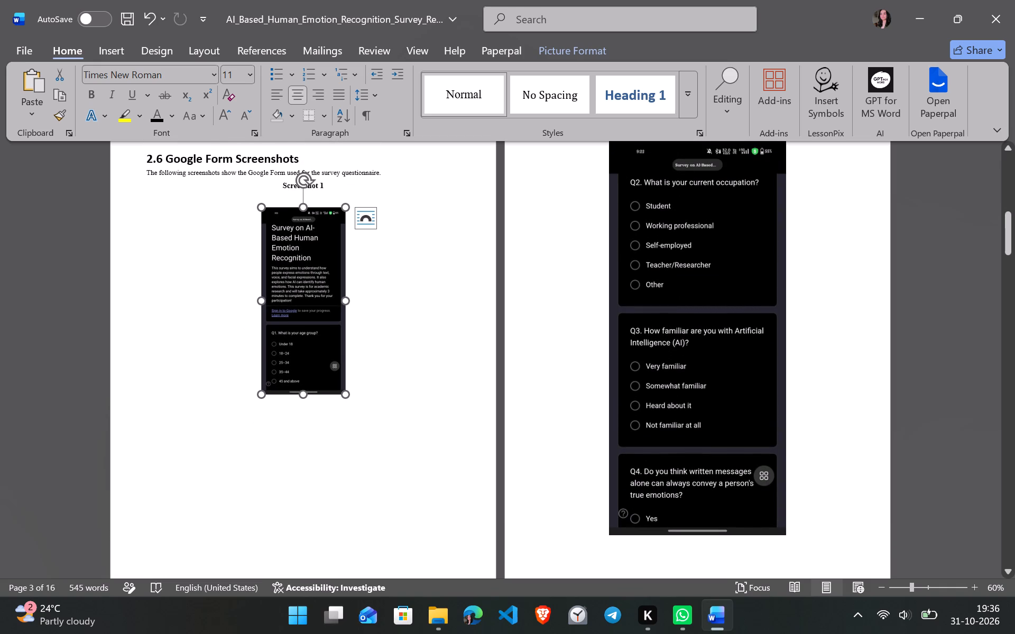
# Shrink the form picture under "Screenshot 2" proportionally to a little over a third of its original size.
pyautogui.click(707, 406)
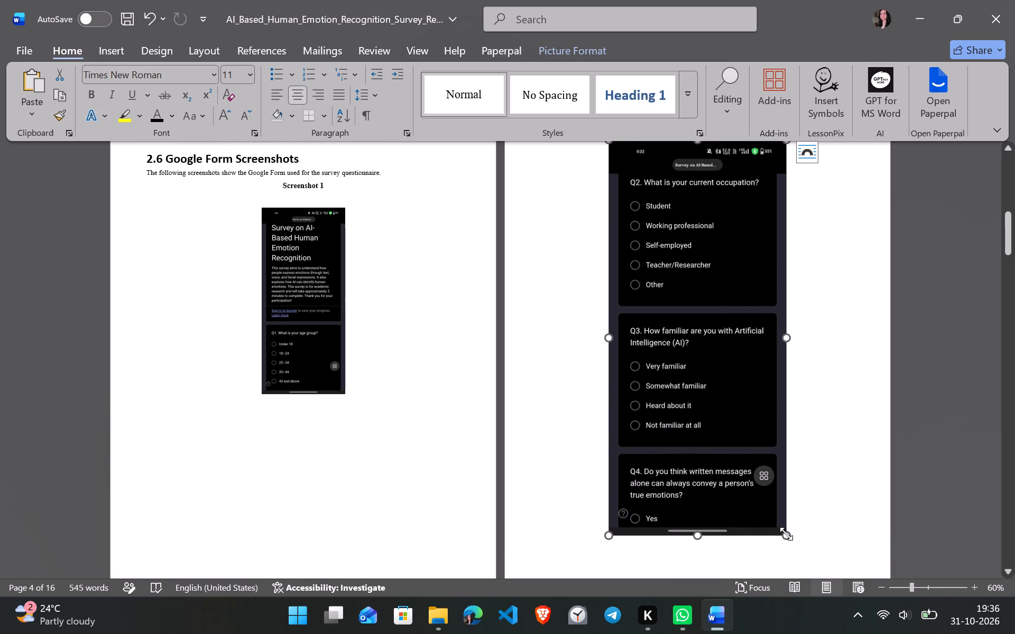
pyautogui.moveTo(786, 535); pyautogui.dragTo(703, 327)
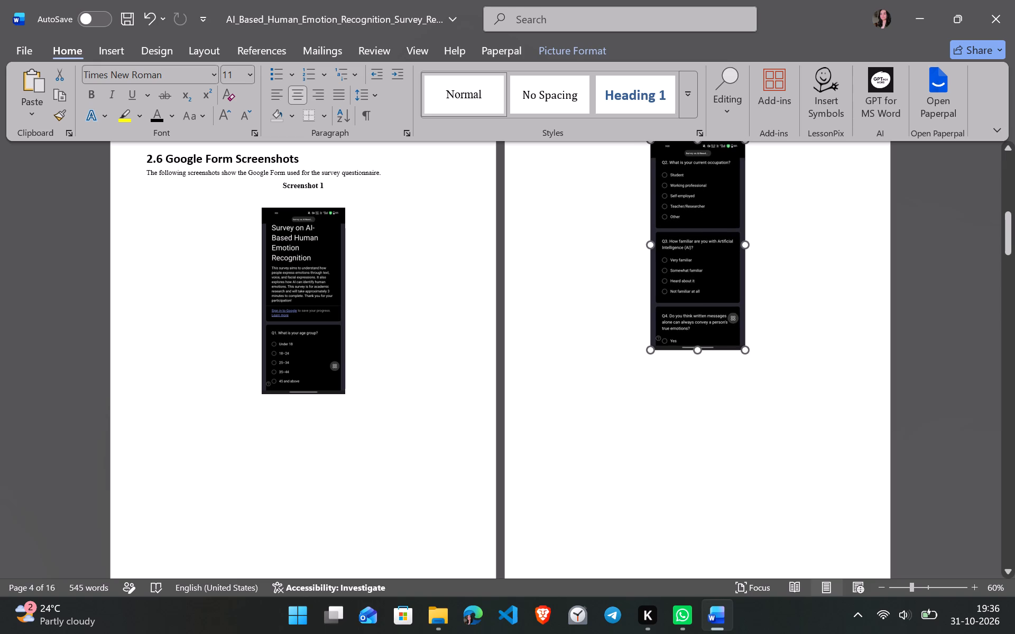
pyautogui.moveTo(703, 327); pyautogui.dragTo(700, 305)
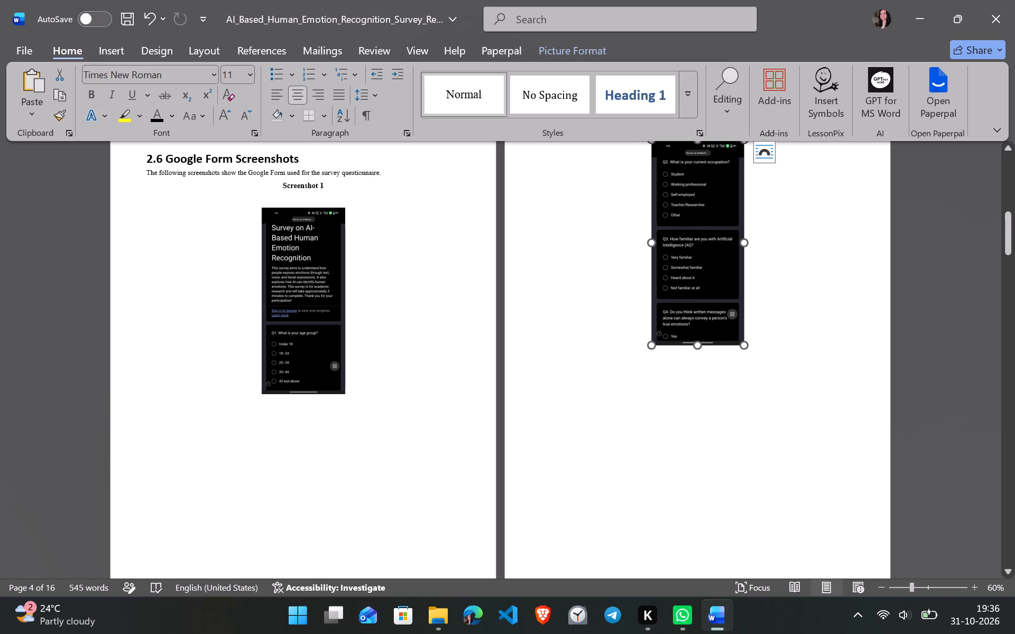
pyautogui.click(743, 343)
pyautogui.moveTo(703, 268); pyautogui.dragTo(697, 308)
pyautogui.moveTo(743, 347); pyautogui.dragTo(719, 297)
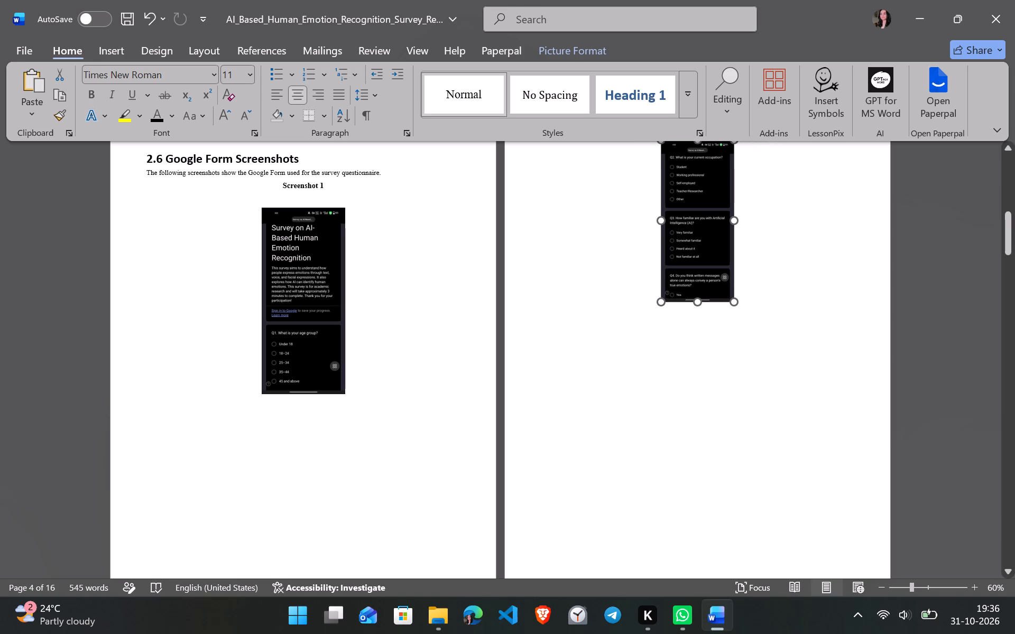
pyautogui.moveTo(719, 297); pyautogui.dragTo(712, 283)
pyautogui.click(711, 253)
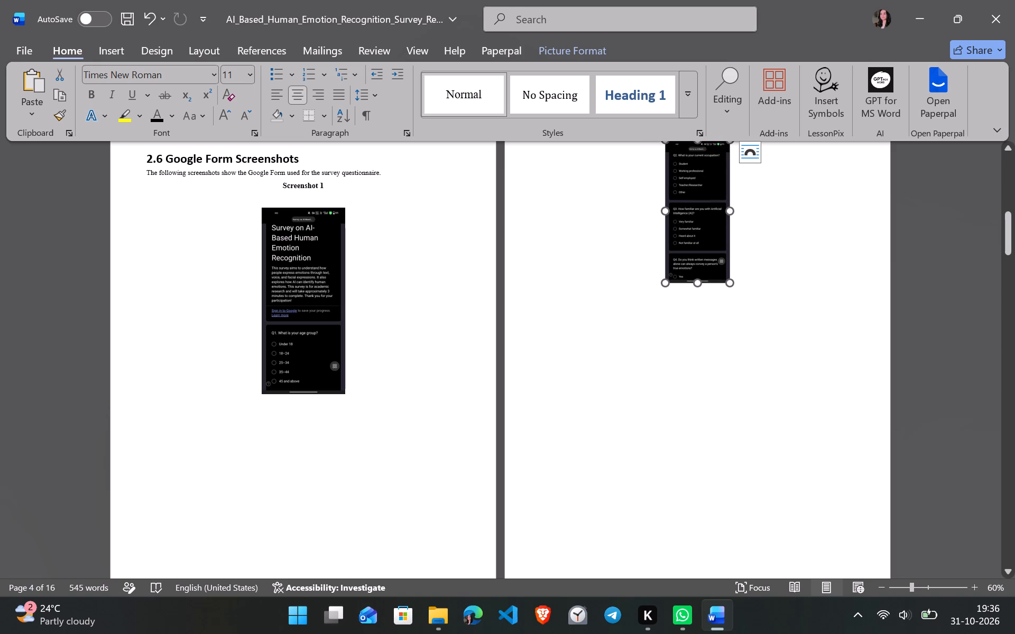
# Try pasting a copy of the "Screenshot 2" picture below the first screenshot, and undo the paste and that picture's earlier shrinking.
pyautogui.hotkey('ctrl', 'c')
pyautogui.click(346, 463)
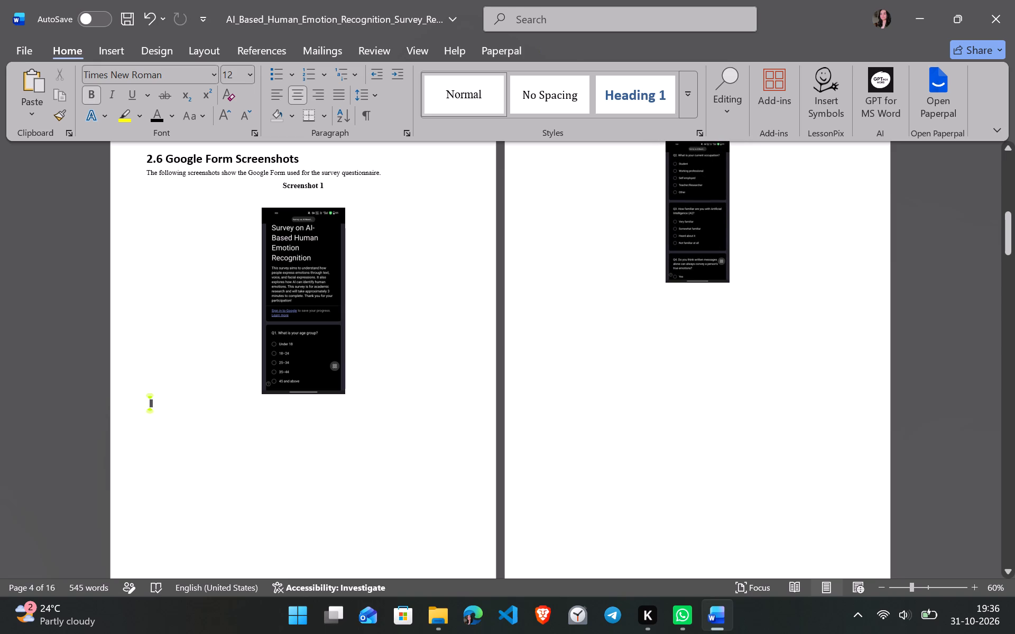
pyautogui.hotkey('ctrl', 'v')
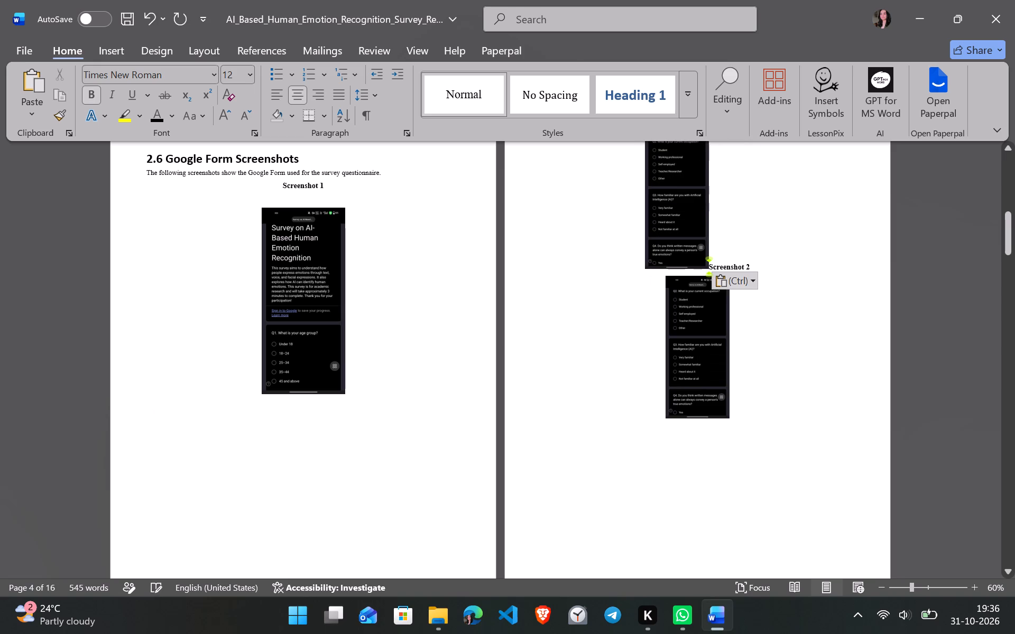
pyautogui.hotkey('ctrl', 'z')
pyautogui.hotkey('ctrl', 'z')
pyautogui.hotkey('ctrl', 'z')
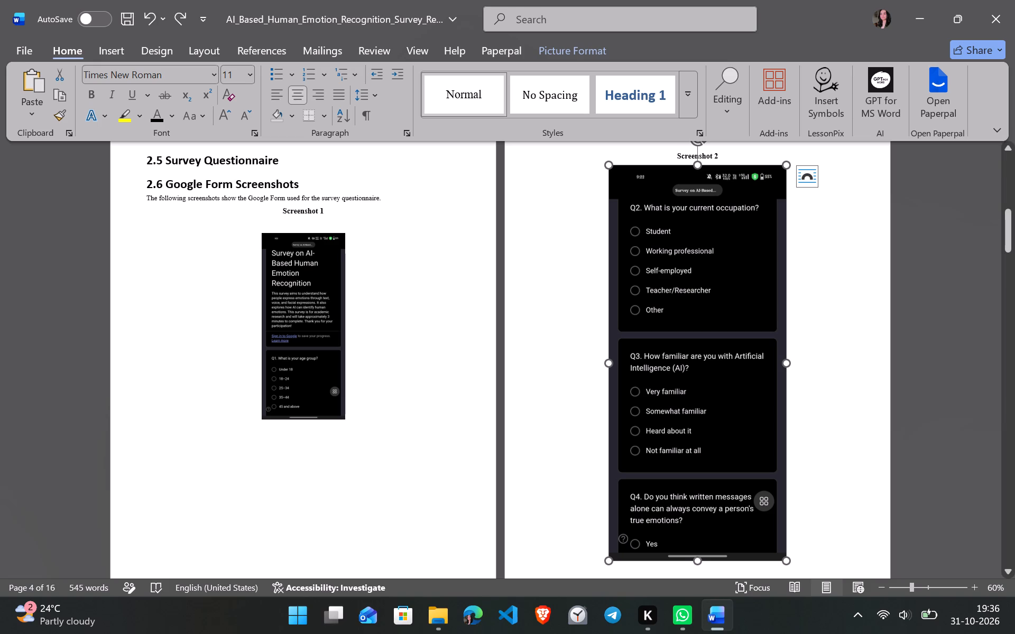
# Enlarge the first form screenshot under "Screenshot 1" proportionally to a little under twice its reduced size, keeping it on its page.
pyautogui.click(301, 373)
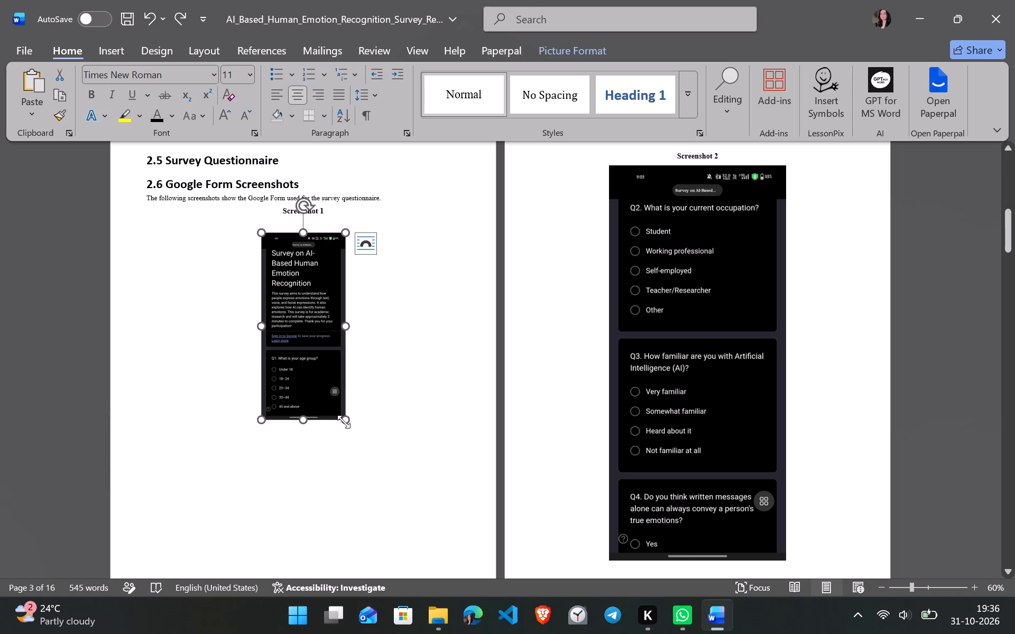
pyautogui.moveTo(344, 422); pyautogui.dragTo(376, 583)
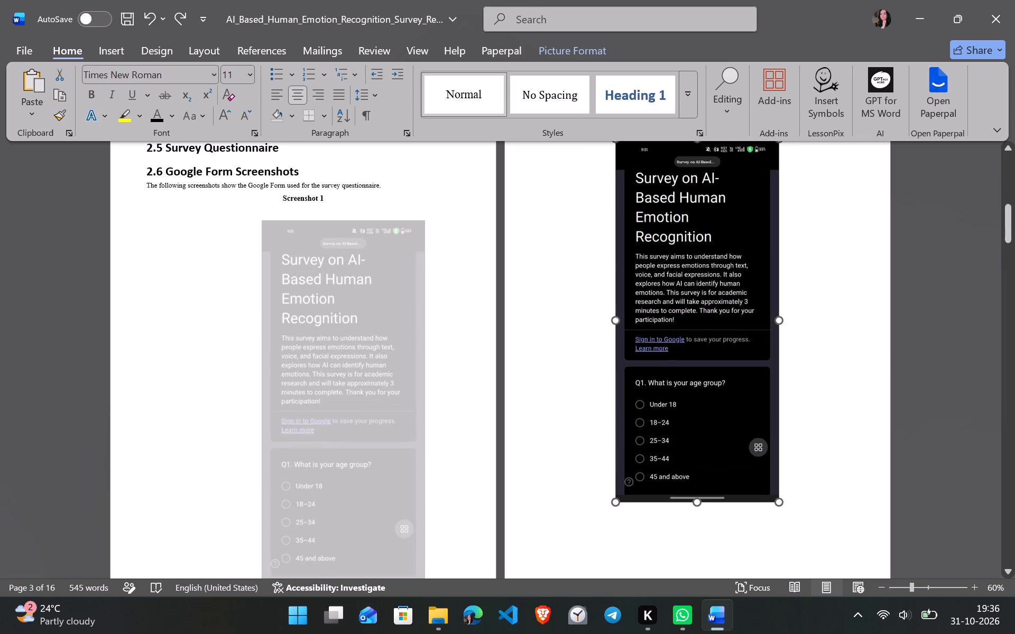
pyautogui.moveTo(376, 583); pyautogui.dragTo(366, 551)
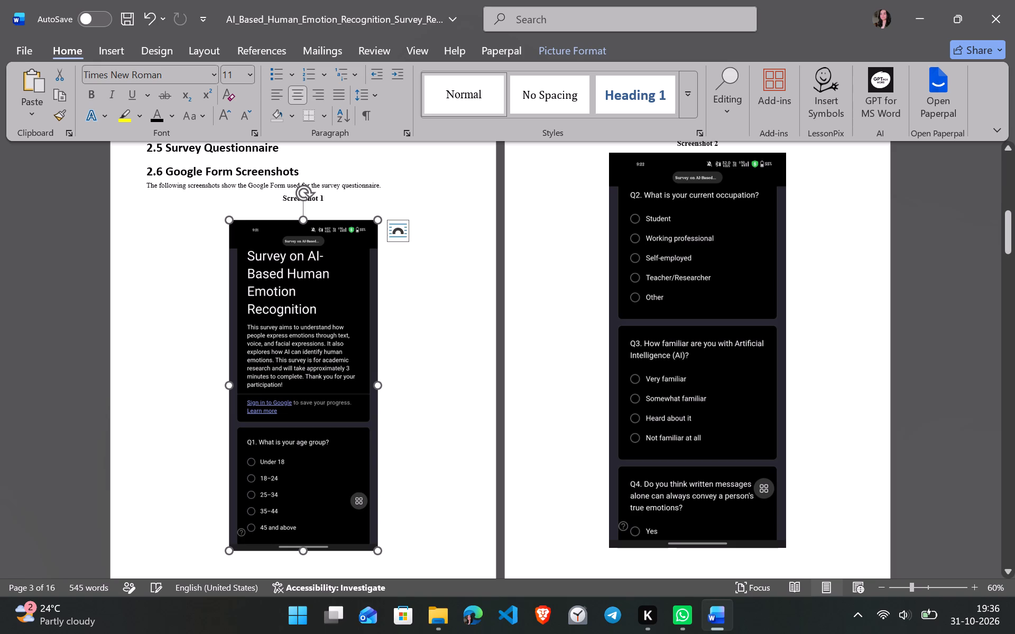
pyautogui.click(437, 482)
# Review the layout of all report pages, from the title page through the form screenshots to the charts and response table.
pyautogui.keyDown('ctrl'); pyautogui.scroll(-3, 437, 482); pyautogui.keyUp('ctrl')
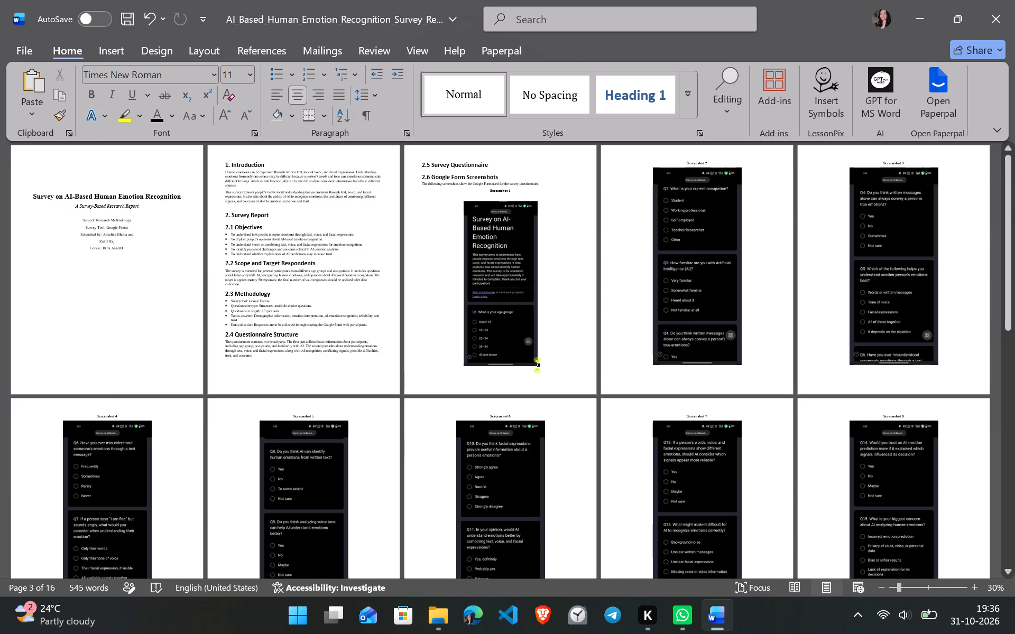
pyautogui.scroll(-6, 595, 400)
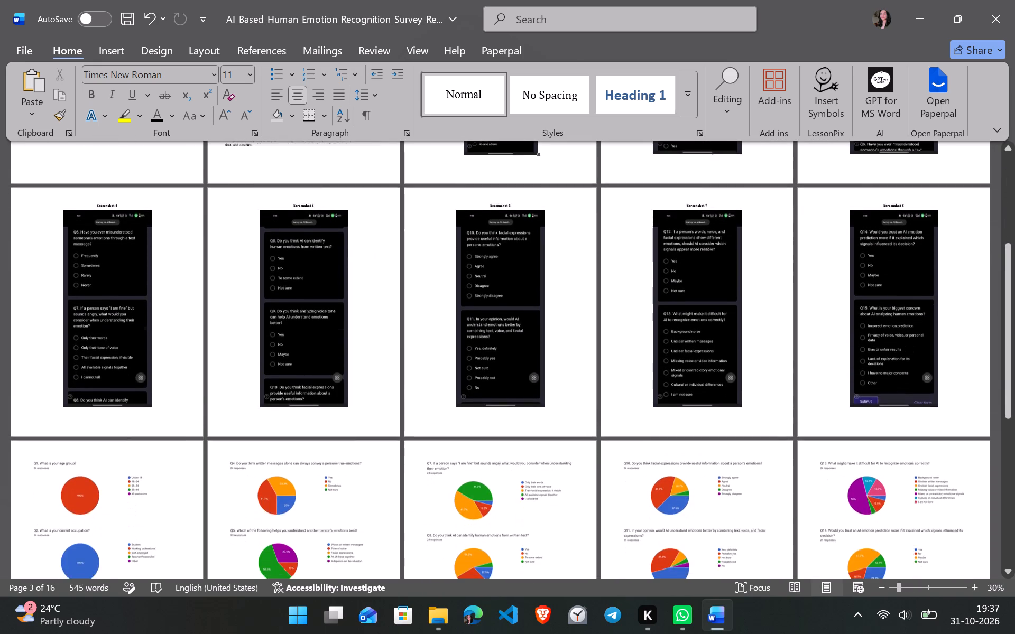
pyautogui.scroll(-4, 595, 400)
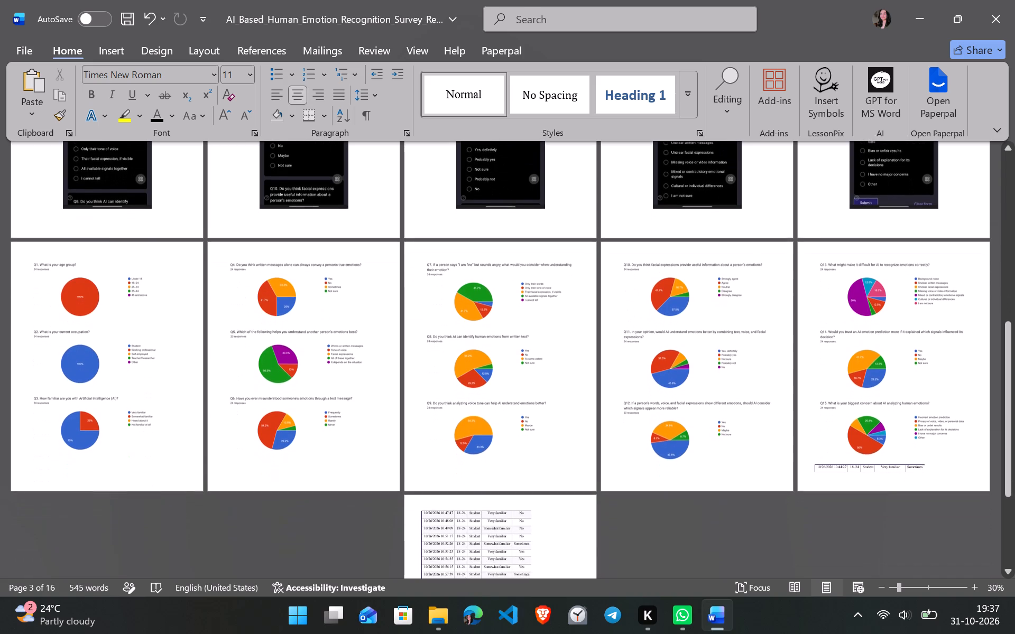
pyautogui.scroll(-4, 595, 400)
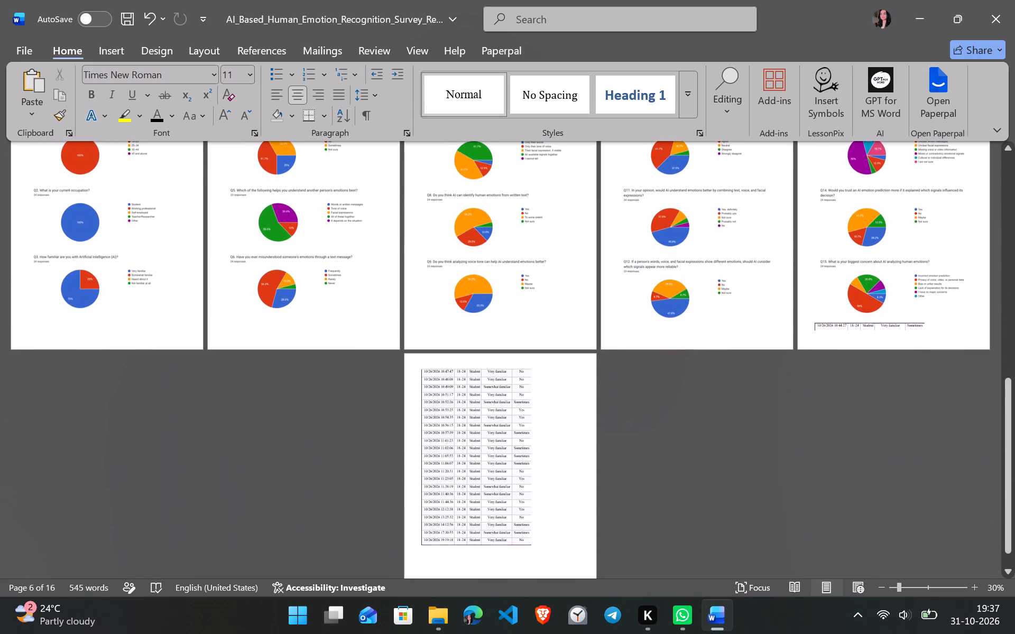
pyautogui.scroll(-3, 595, 400)
pyautogui.scroll(20, 595, 400)
pyautogui.scroll(14, 595, 400)
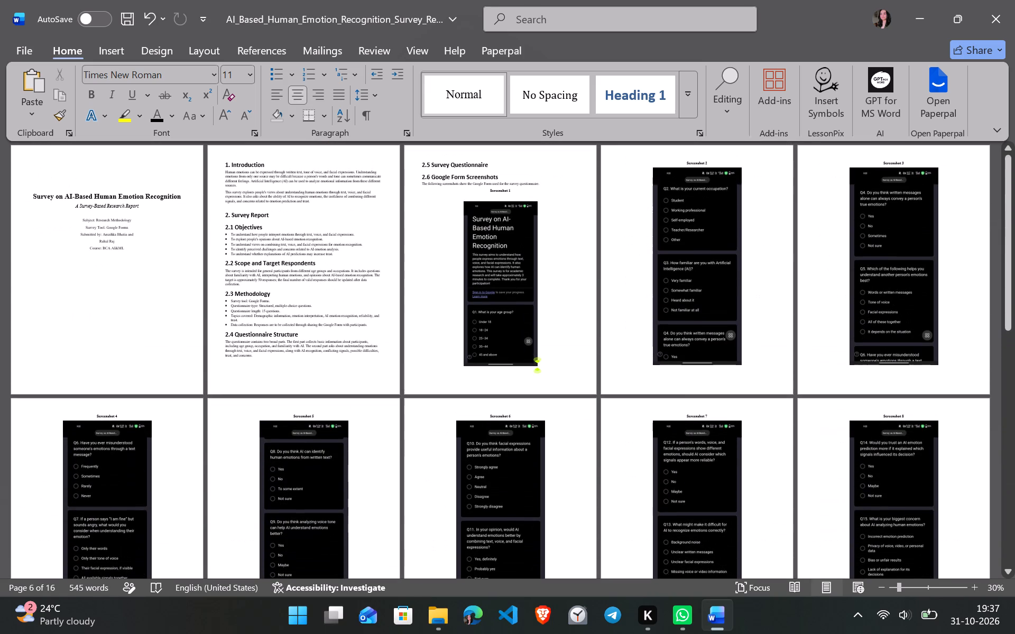
# Save the survey report.
pyautogui.click(126, 25)
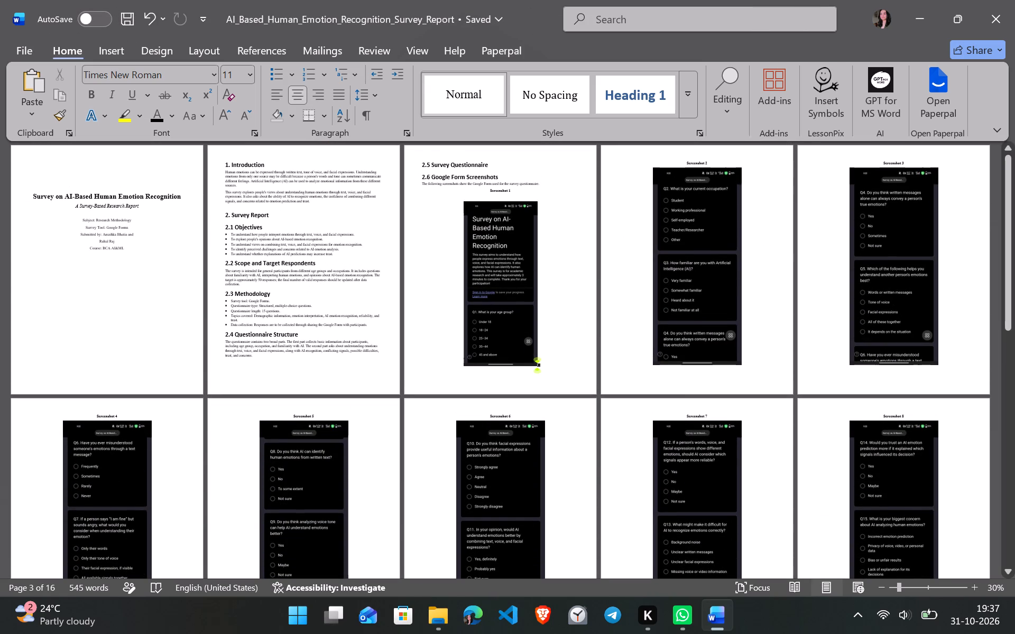
# Look over the screenshot and chart pages once more, and return to the title page.
pyautogui.scroll(-6, 160, 296)
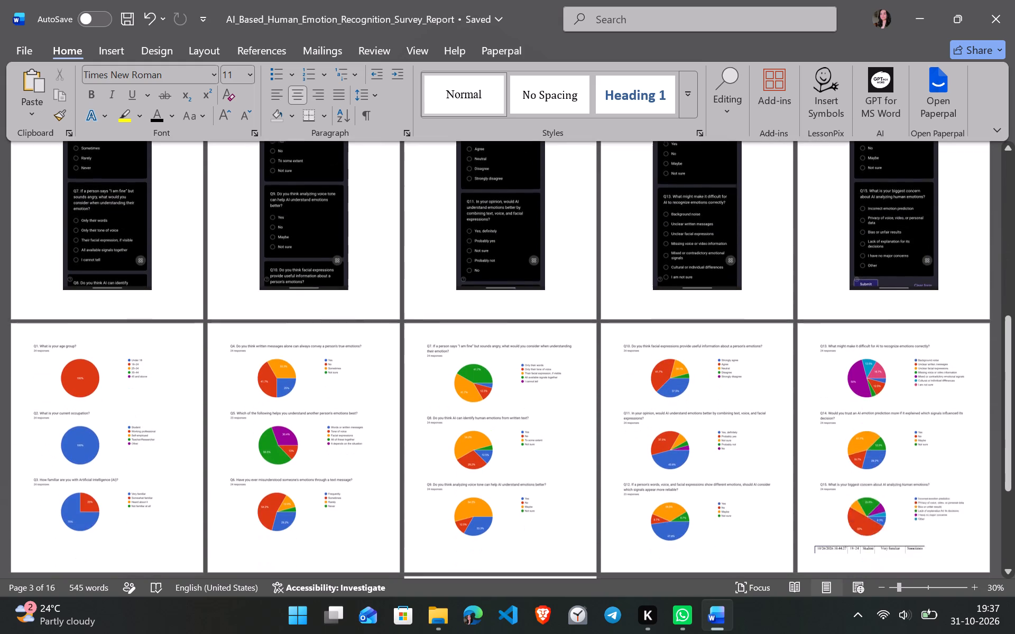
pyautogui.scroll(-1, 160, 296)
pyautogui.scroll(7, 160, 296)
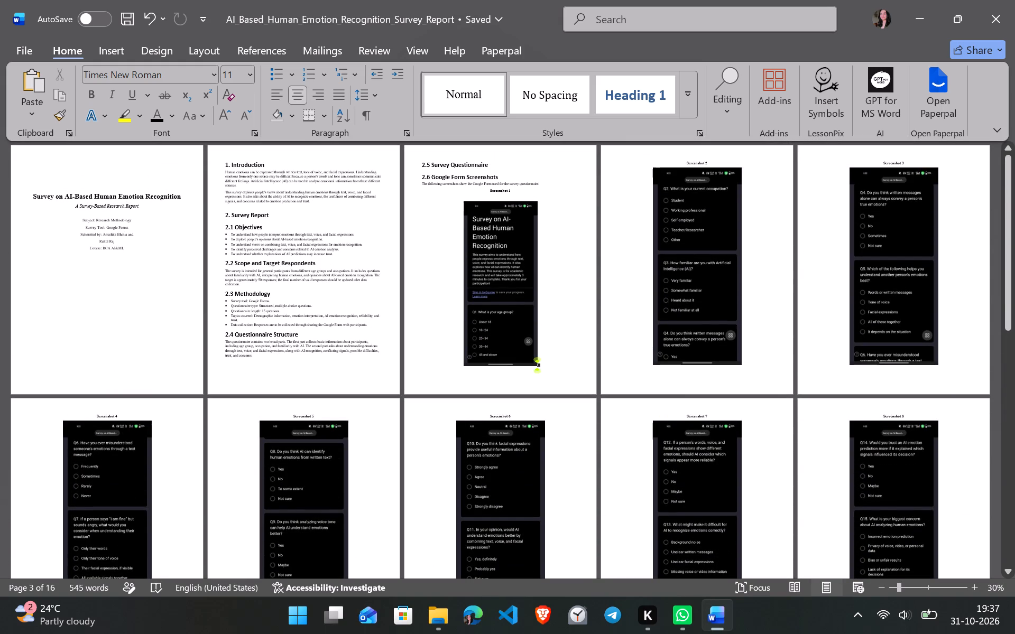
pyautogui.keyDown('ctrl'); pyautogui.scroll(5, 104, 264); pyautogui.keyUp('ctrl')
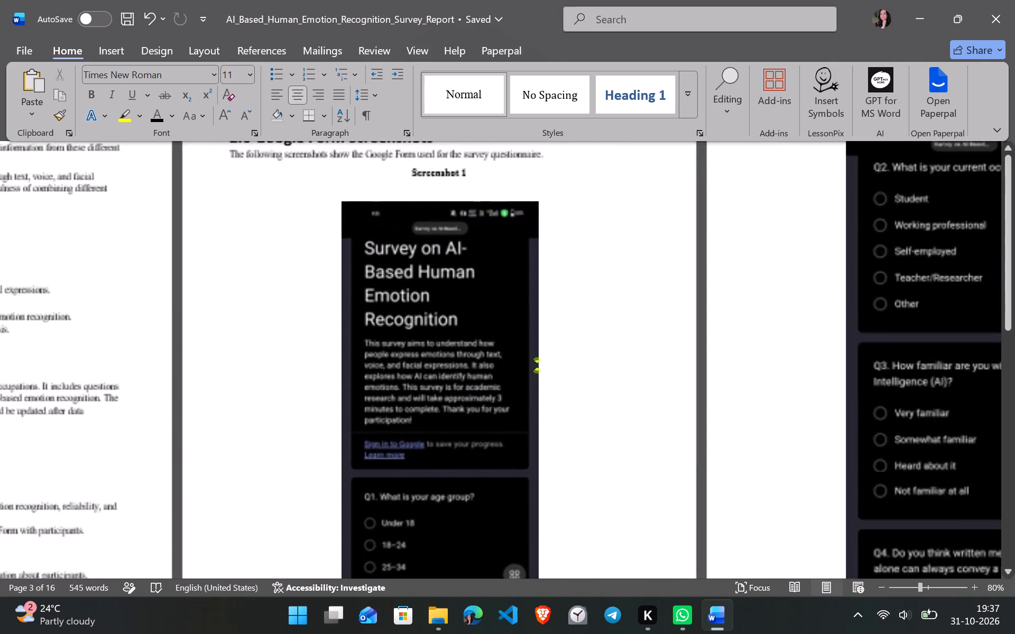
pyautogui.scroll(17, 311, 329)
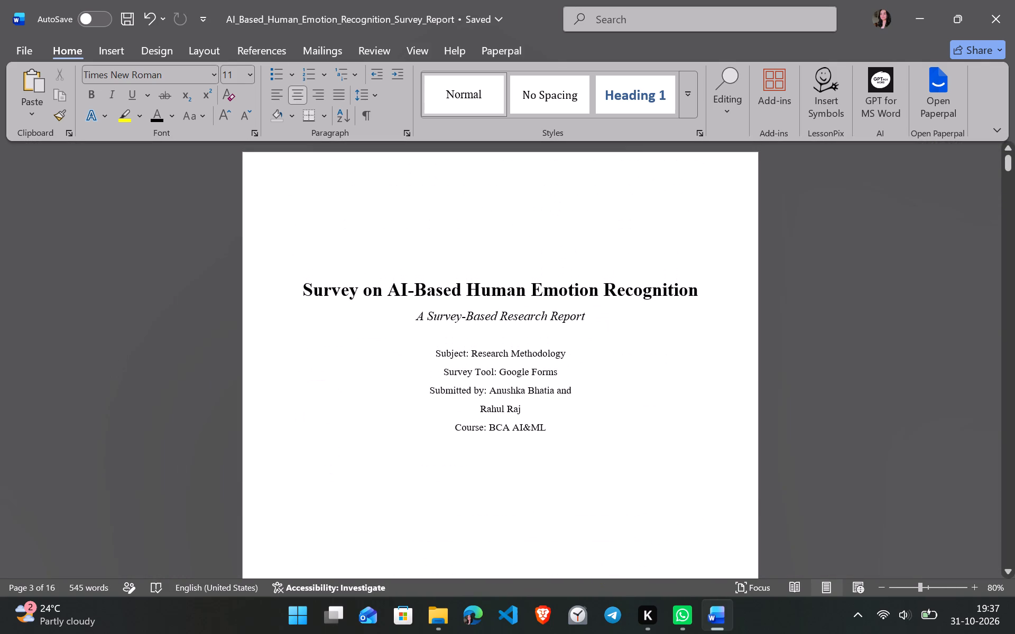
# Set "Research Methodology" in the title page's Subject line to font size 18.
pyautogui.scroll(-2, 311, 329)
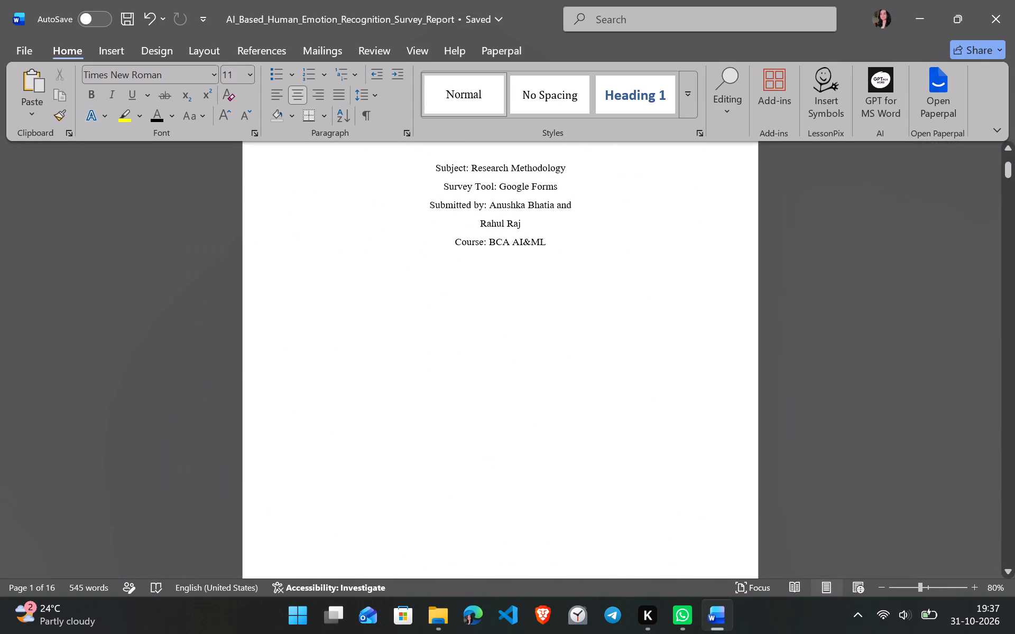
pyautogui.moveTo(434, 169); pyautogui.dragTo(445, 170)
pyautogui.moveTo(445, 170); pyautogui.dragTo(419, 167)
pyautogui.click(441, 264)
pyautogui.moveTo(470, 168); pyautogui.dragTo(562, 166)
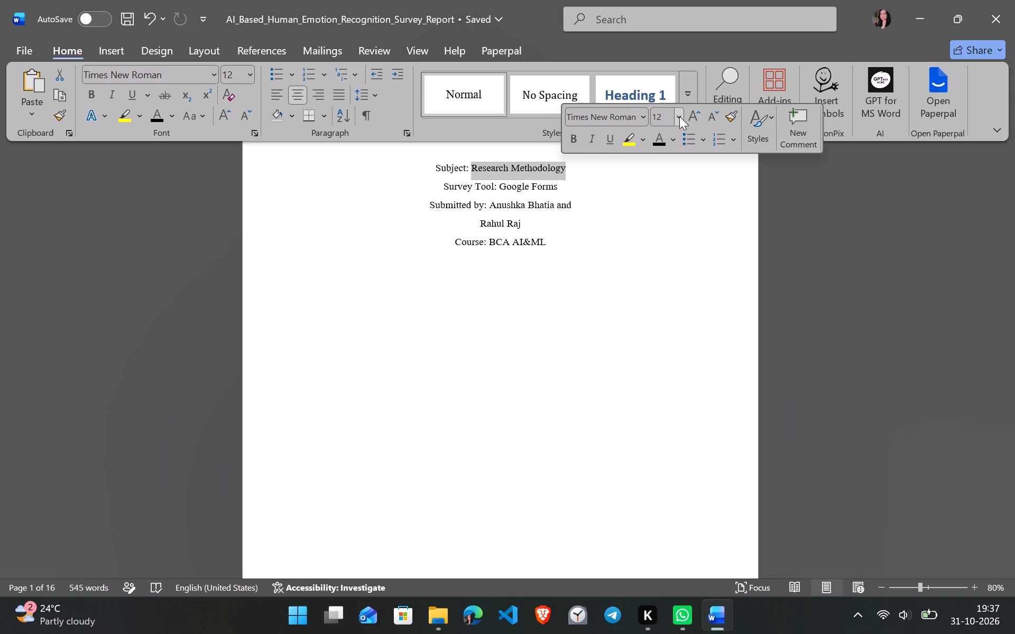
pyautogui.click(677, 117)
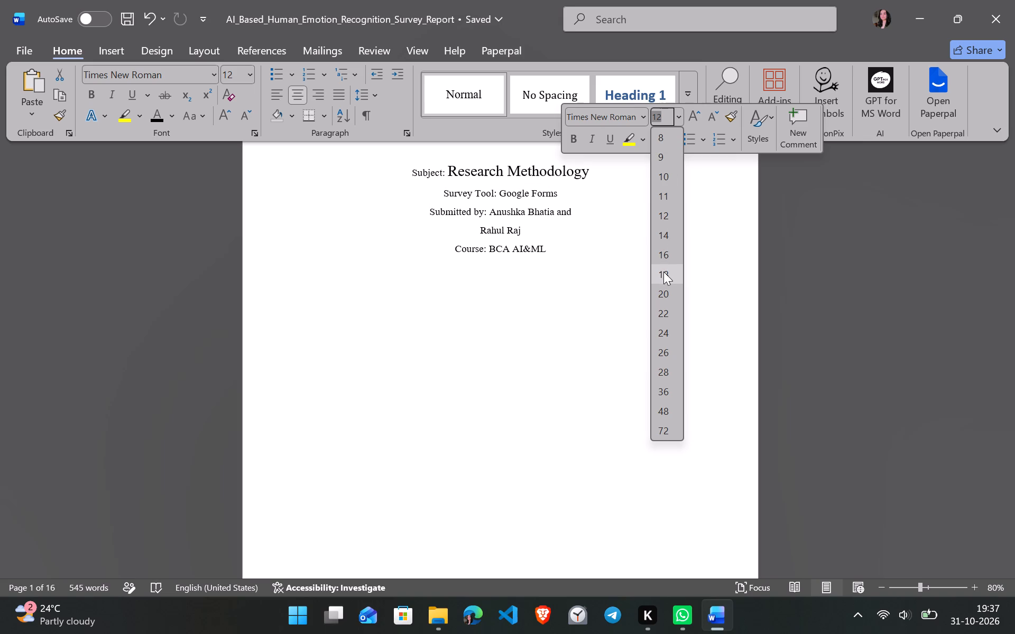
pyautogui.click(663, 272)
# Make the "Subject:" label on the title page bold at font size 20.
pyautogui.moveTo(445, 170); pyautogui.dragTo(423, 171)
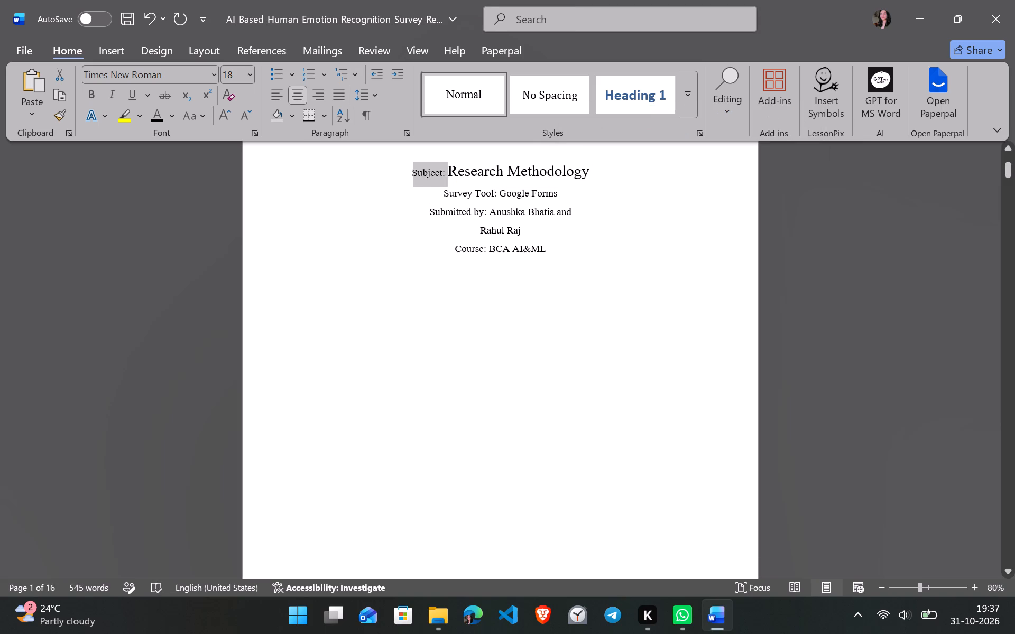
pyautogui.moveTo(423, 171); pyautogui.dragTo(416, 171)
pyautogui.click(429, 144)
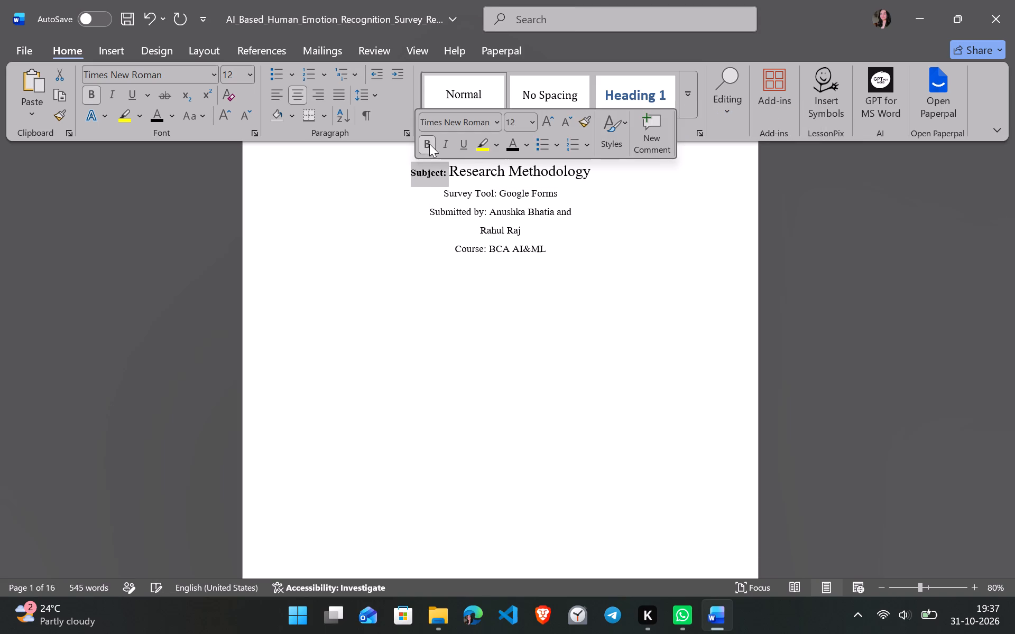
pyautogui.click(530, 121)
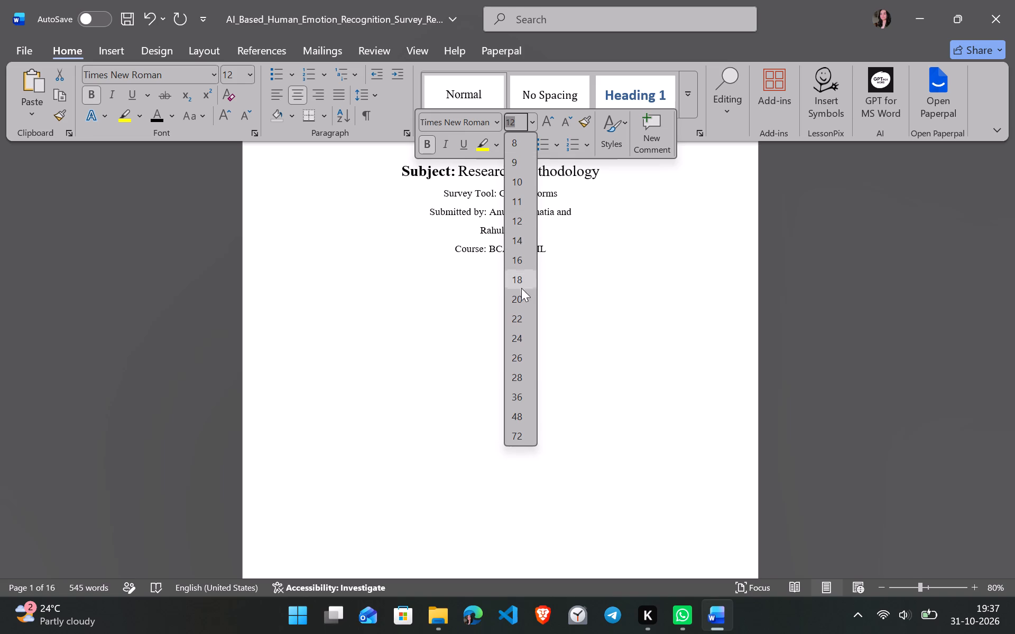
pyautogui.click(519, 294)
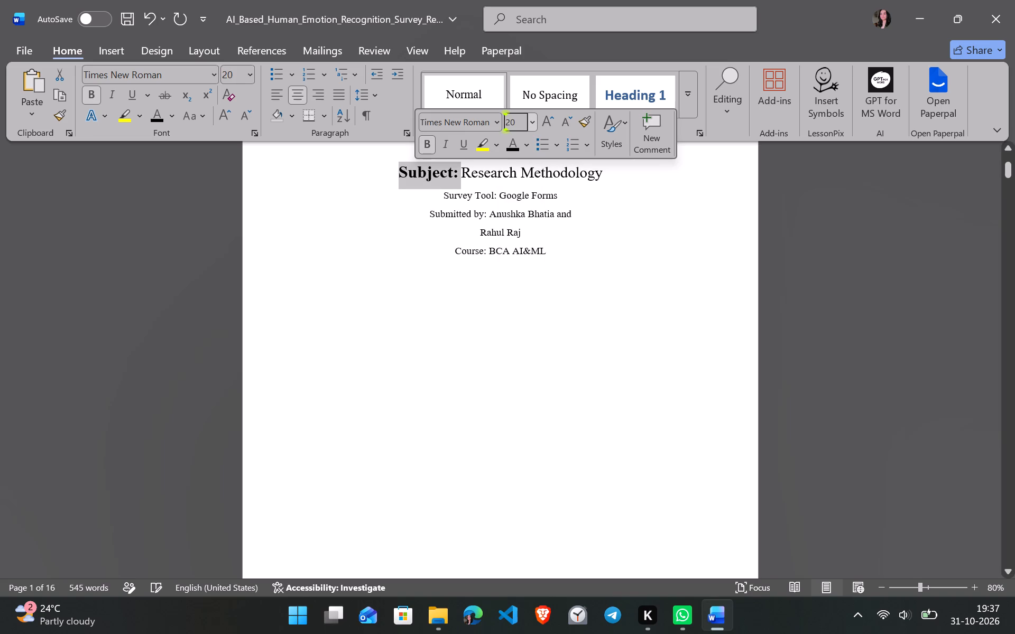
# Make the "Survey Tool:" label on the title page bold at font size 20.
pyautogui.moveTo(496, 194); pyautogui.dragTo(450, 199)
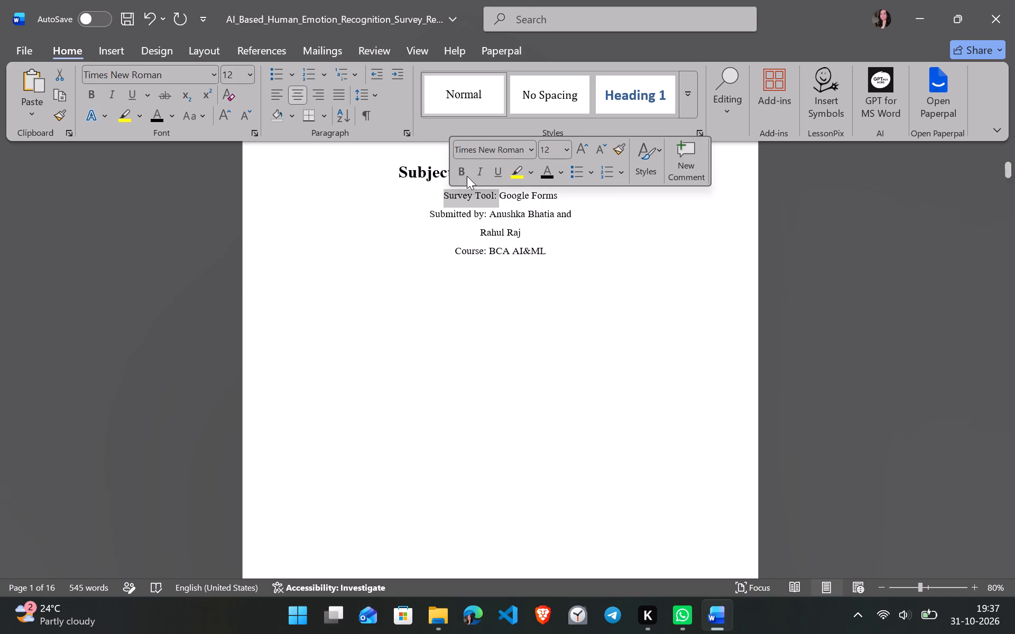
pyautogui.click(462, 173)
pyautogui.click(568, 149)
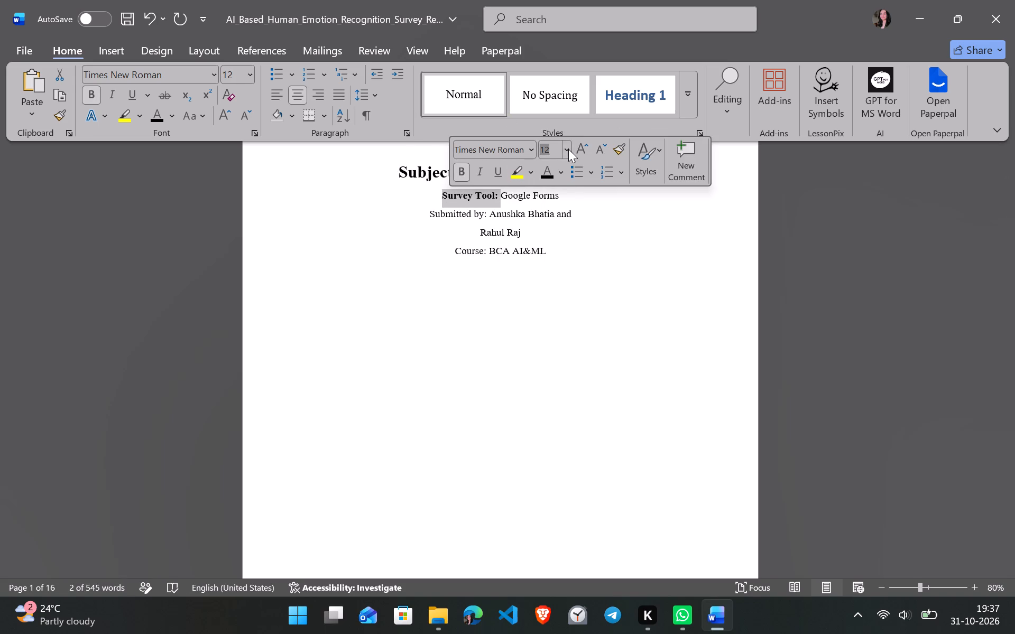
pyautogui.click(556, 327)
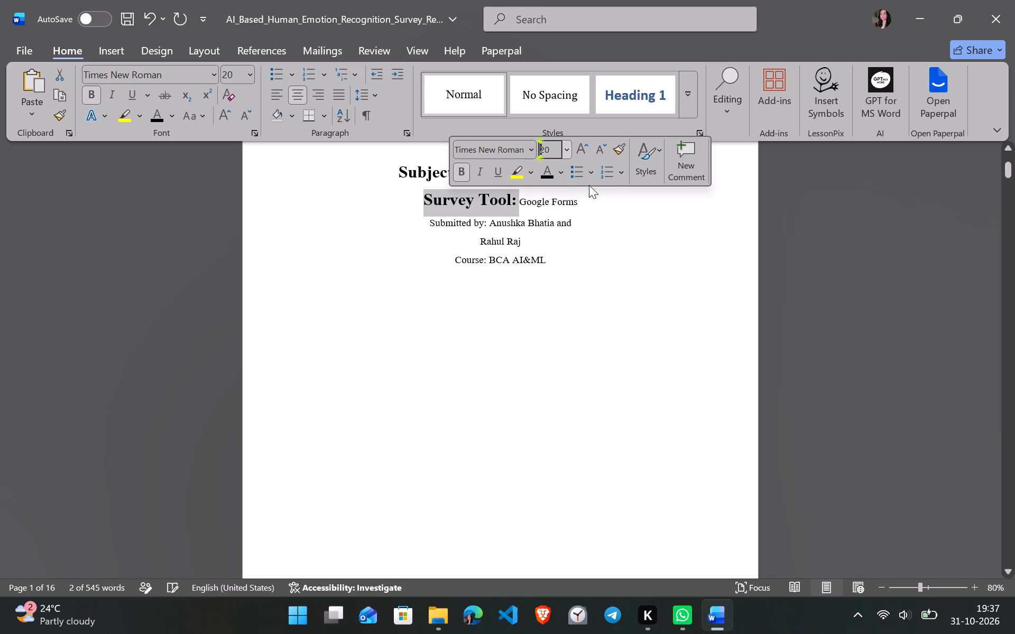
# Enlarge "Google Forms" to match "Research Methodology", and format the "Submitted by" label large and bold like the labels above it.
pyautogui.moveTo(583, 201); pyautogui.dragTo(536, 208)
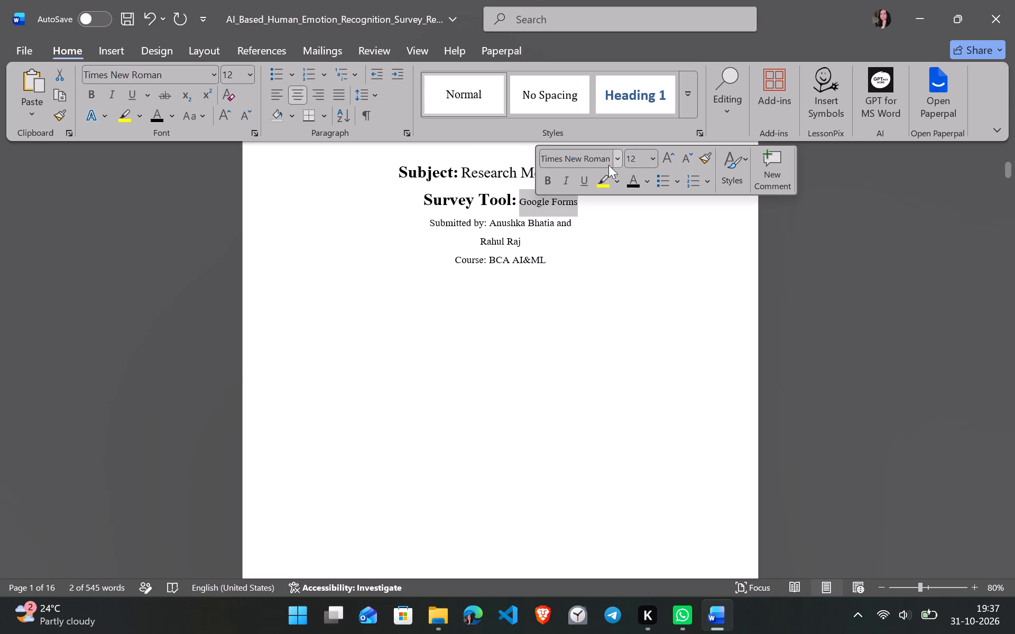
# Set "Google Forms" in the title page's Survey Tool line to font size 18.
pyautogui.click(650, 162)
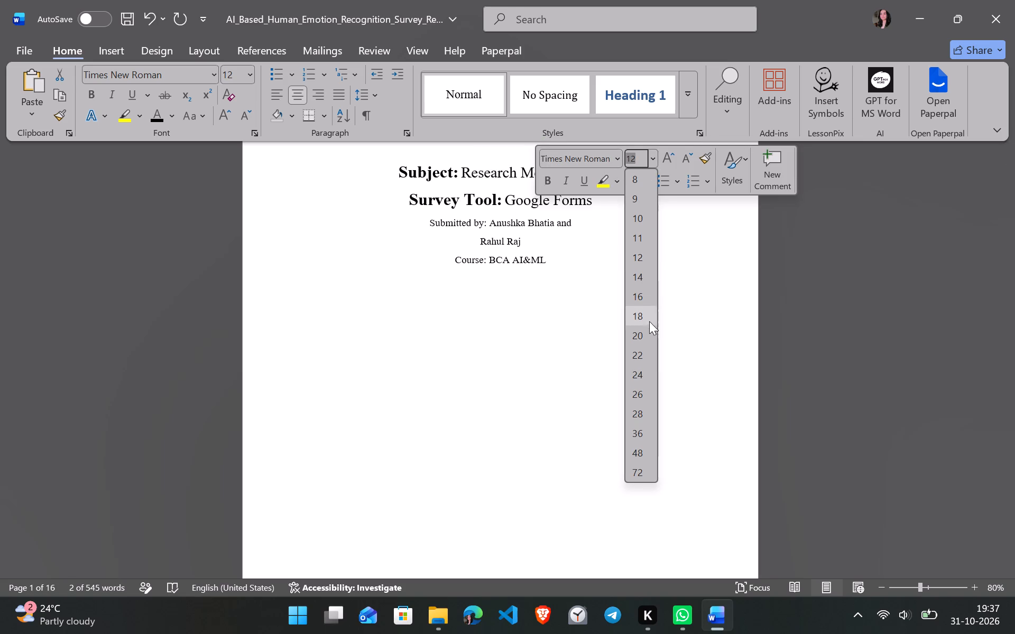
pyautogui.click(646, 320)
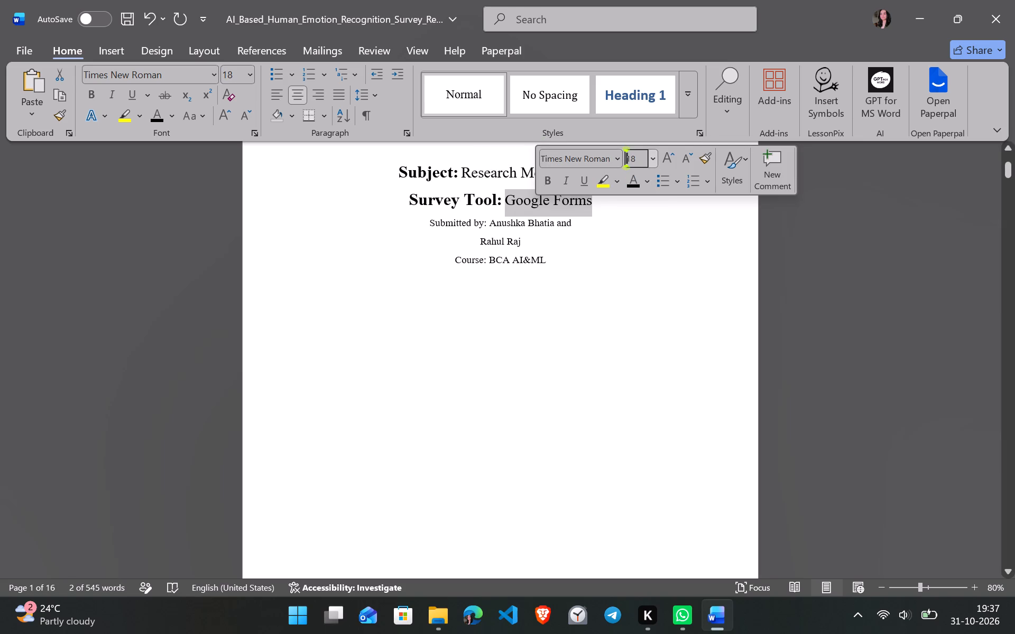
# Make the "Submitted by" label on the title page bold at font size 20.
pyautogui.moveTo(485, 222); pyautogui.dragTo(436, 228)
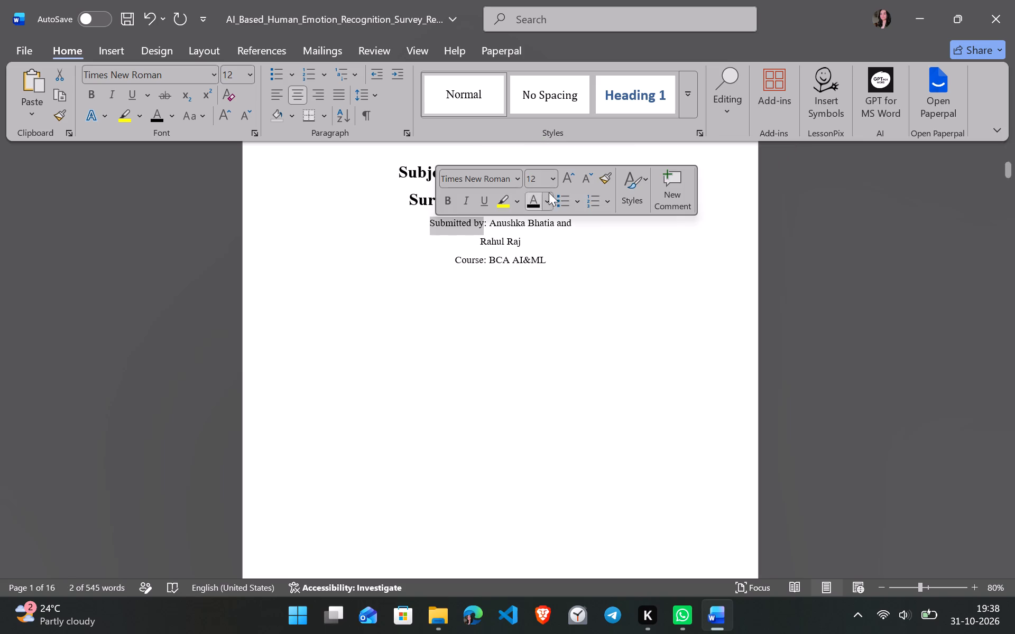
pyautogui.click(449, 207)
pyautogui.click(555, 176)
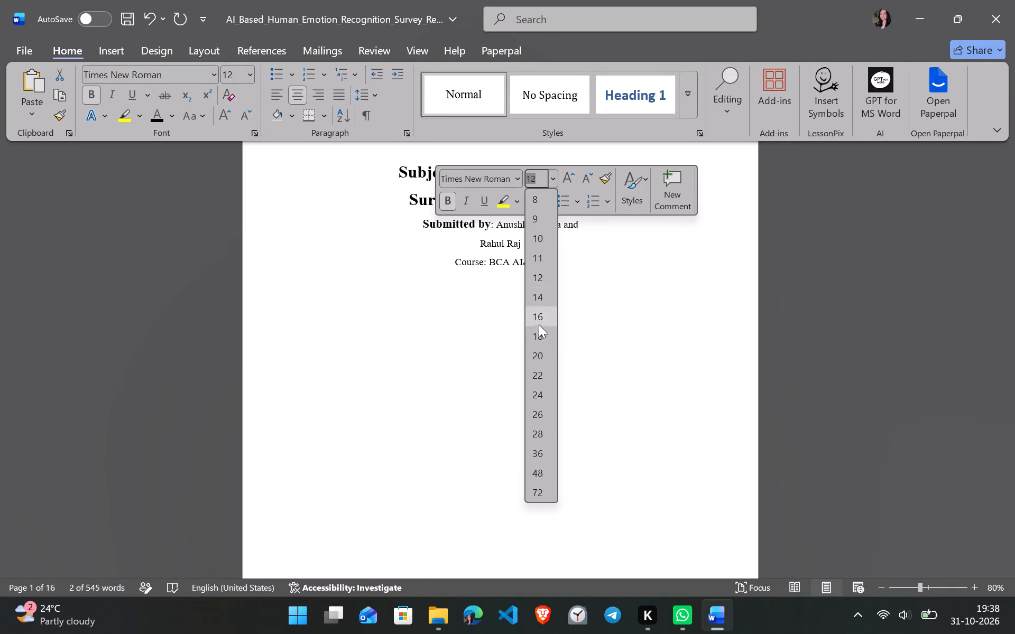
pyautogui.click(541, 352)
# Change the font size of the first author's name and "and" on the title page's "Submitted by" line.
pyautogui.moveTo(598, 230); pyautogui.dragTo(511, 233)
pyautogui.click(625, 186)
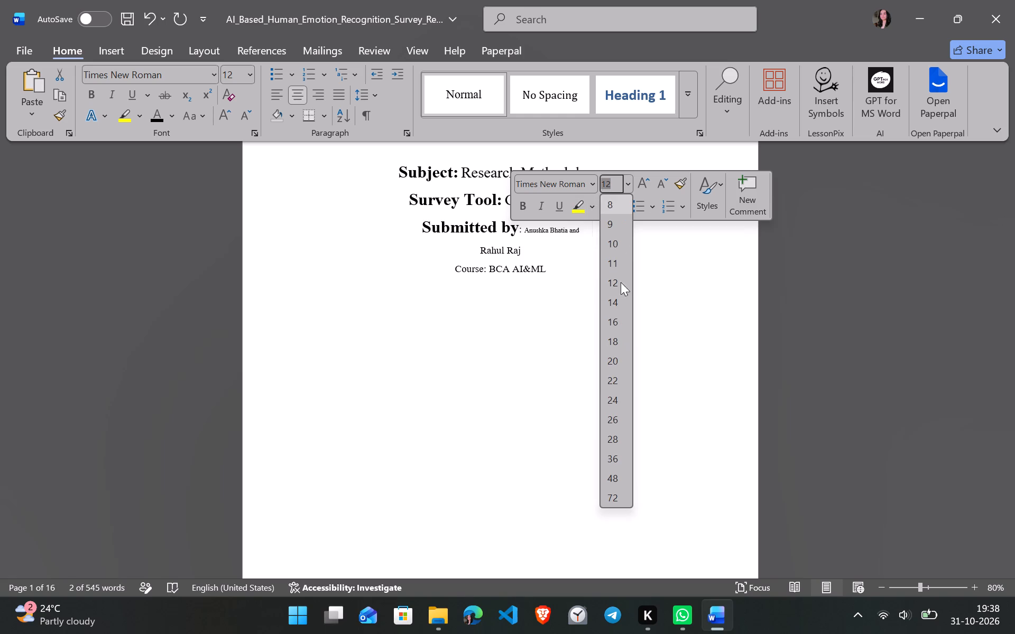
# Set both submitters' names on the title page to font size 18.
pyautogui.click(612, 335)
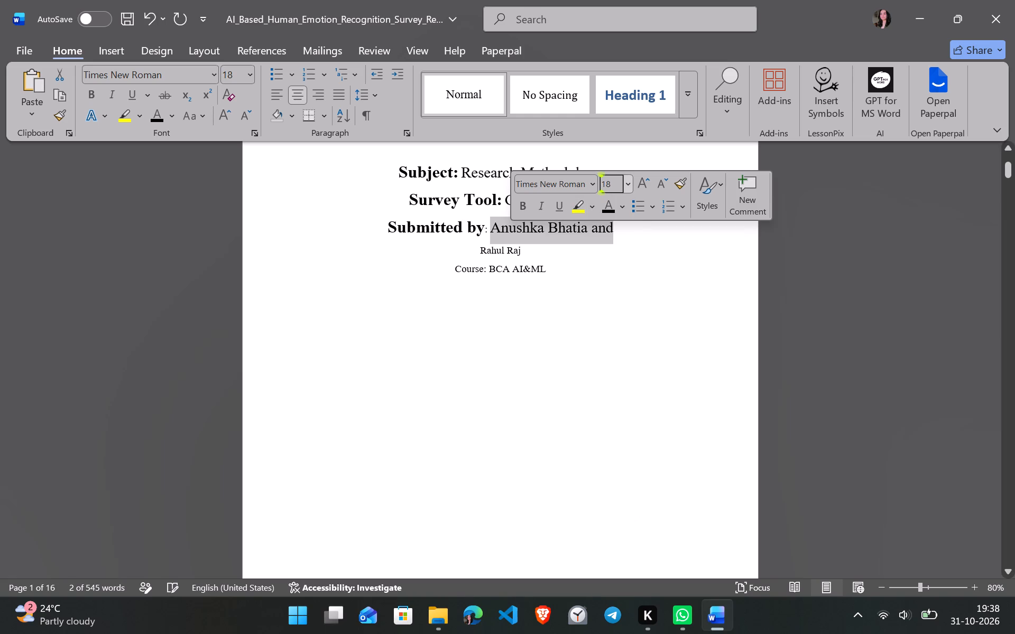
pyautogui.moveTo(477, 252); pyautogui.dragTo(548, 253)
pyautogui.click(661, 209)
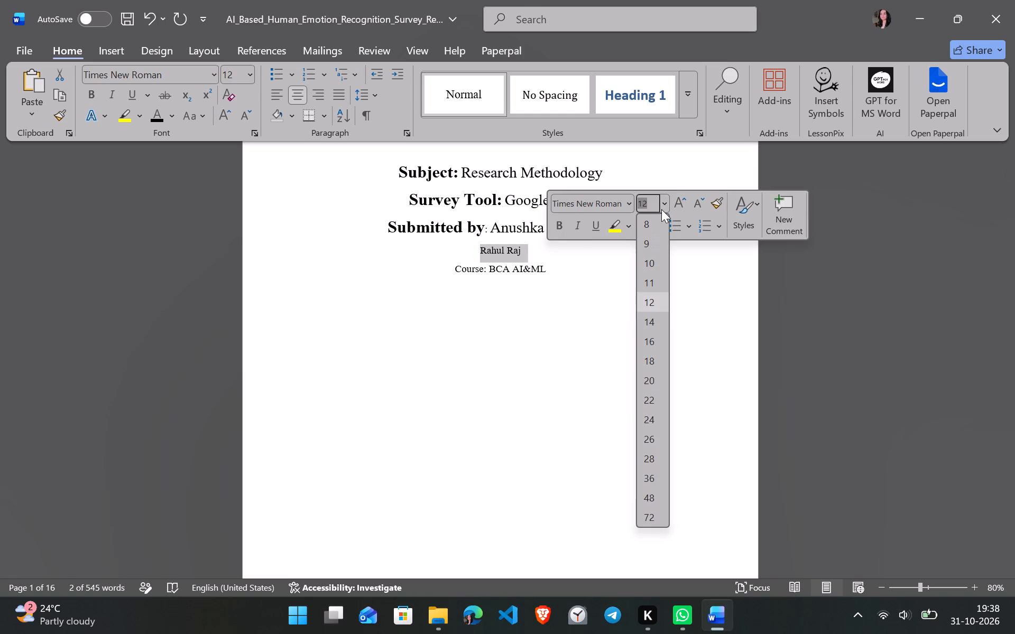
pyautogui.click(657, 365)
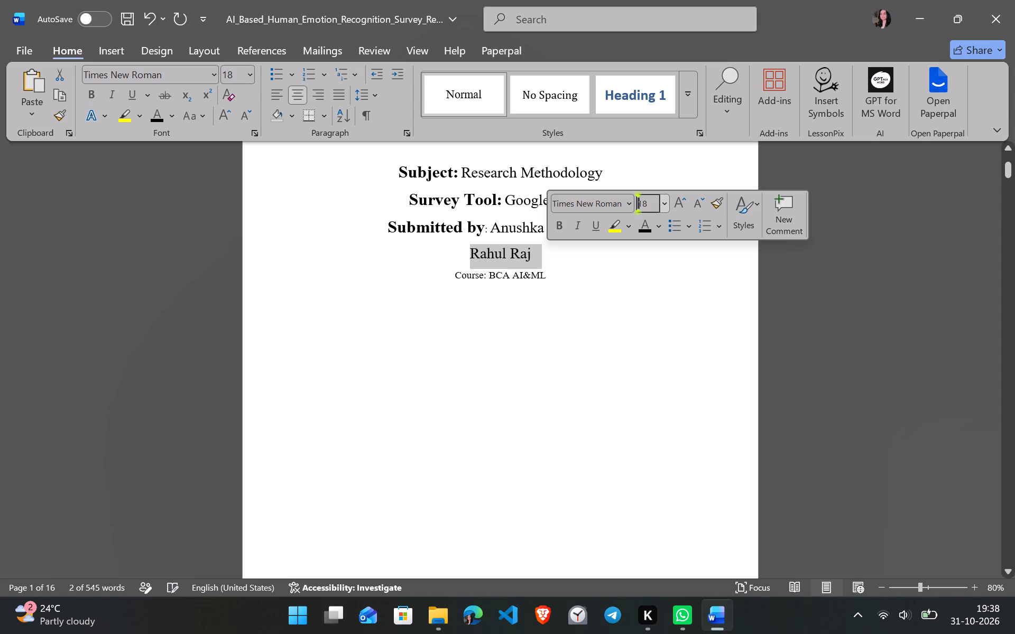
# Set the course value "BCA AI&ML" on the title page to font size 18.
pyautogui.moveTo(486, 278); pyautogui.dragTo(543, 273)
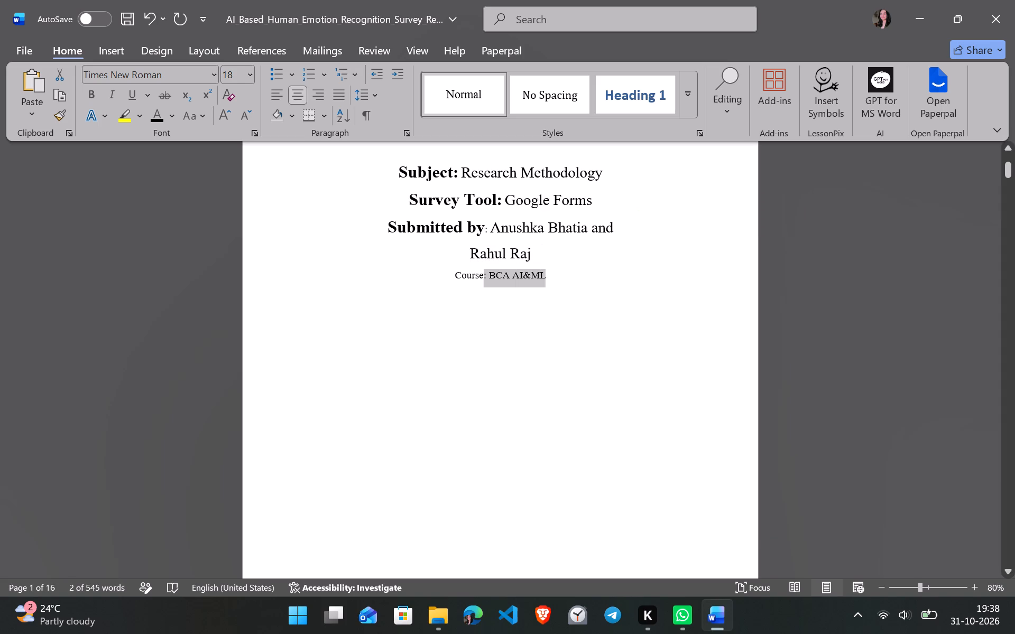
pyautogui.moveTo(543, 273); pyautogui.dragTo(547, 273)
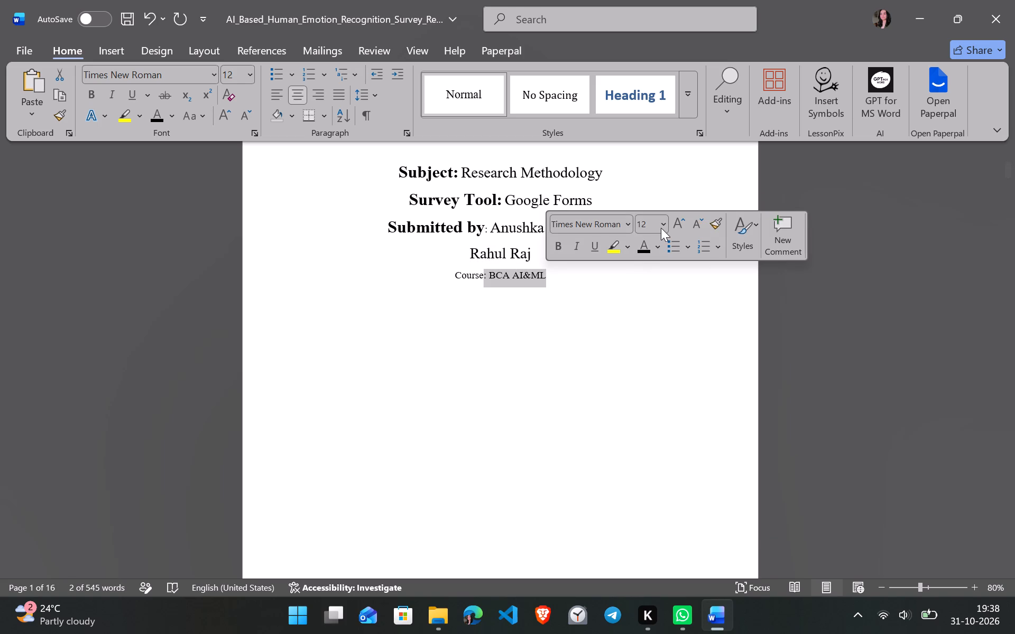
pyautogui.click(660, 227)
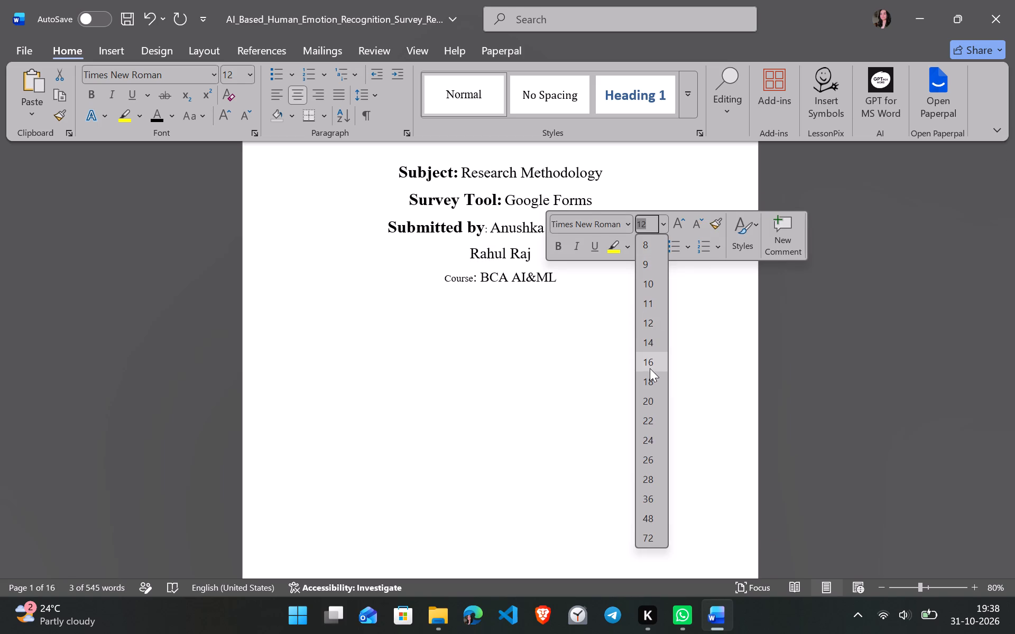
pyautogui.click(650, 371)
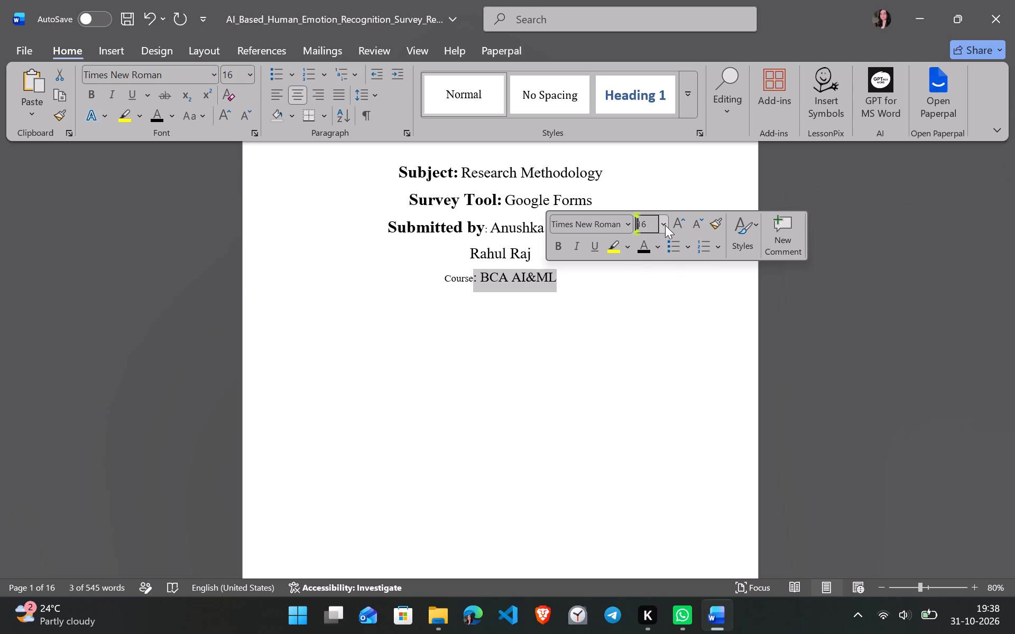
pyautogui.click(665, 225)
pyautogui.click(651, 374)
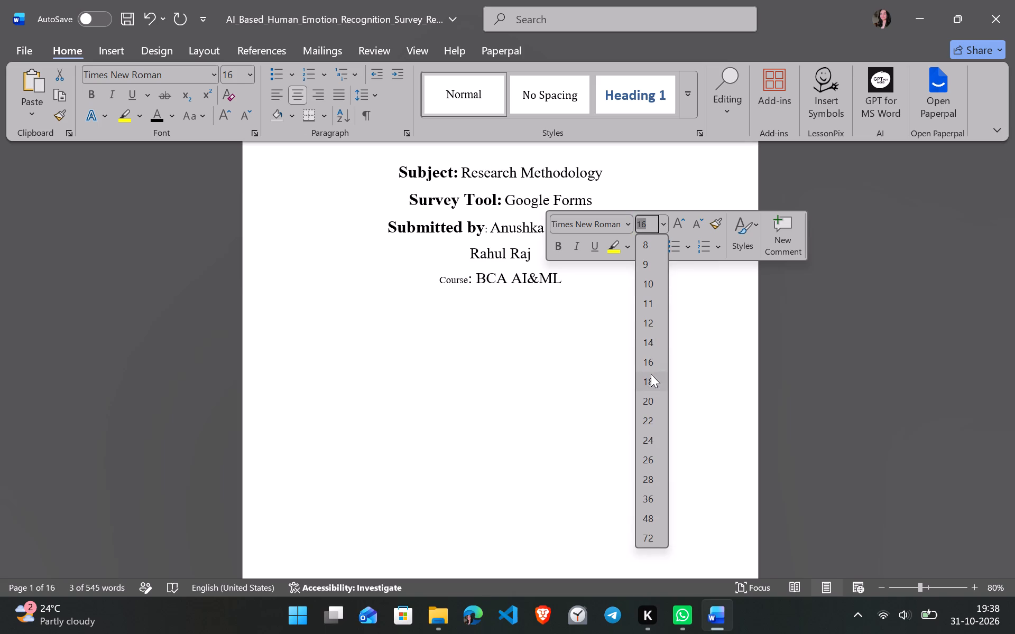
pyautogui.click(460, 323)
# Make the "Course" label on the title page bold at font size 20.
pyautogui.moveTo(468, 277); pyautogui.dragTo(438, 279)
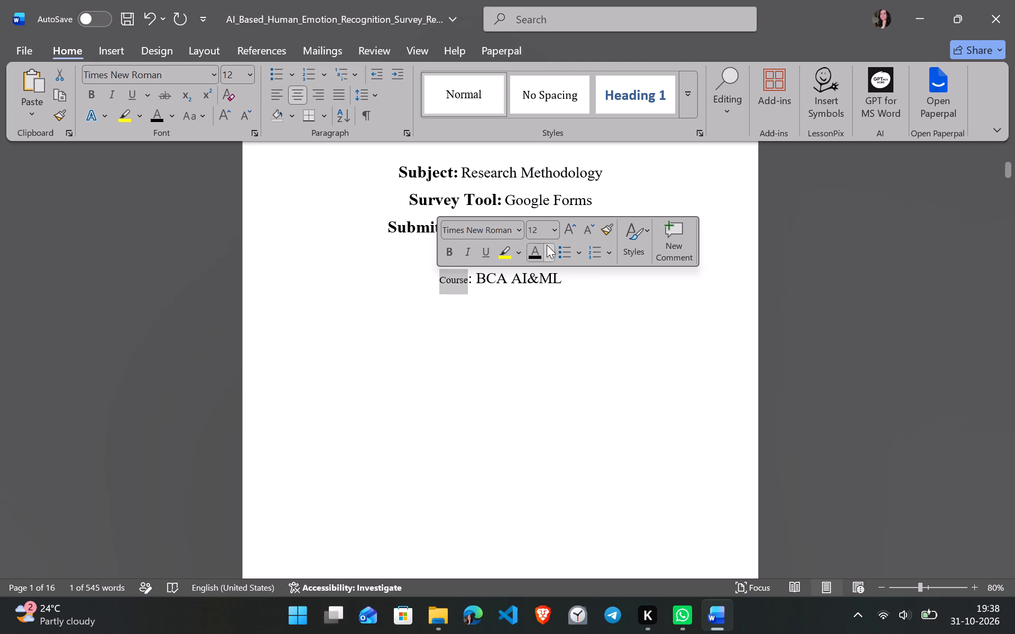
pyautogui.click(555, 233)
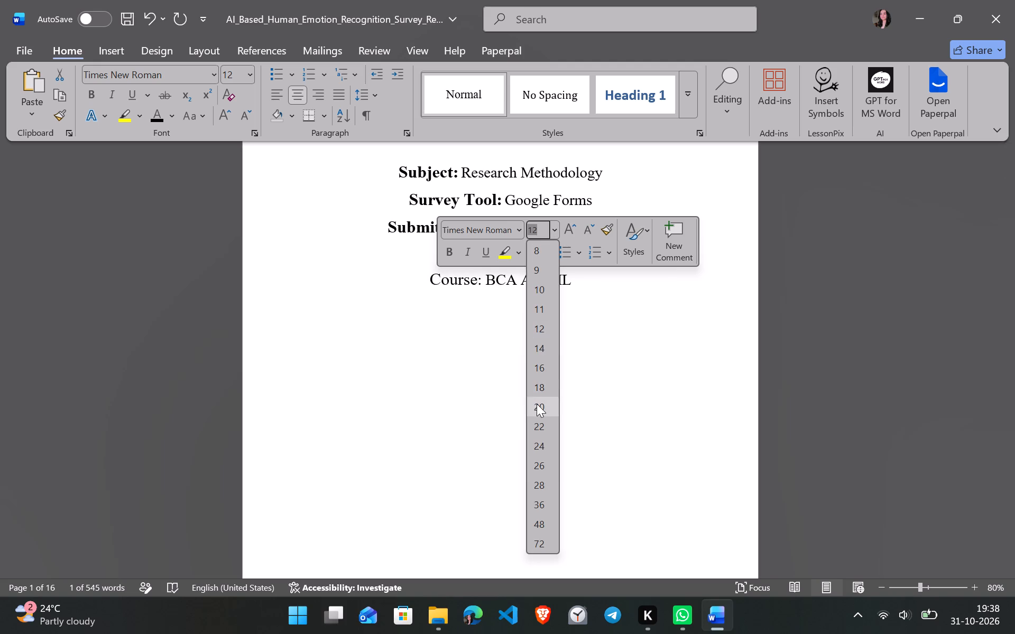
pyautogui.click(537, 404)
pyautogui.click(452, 253)
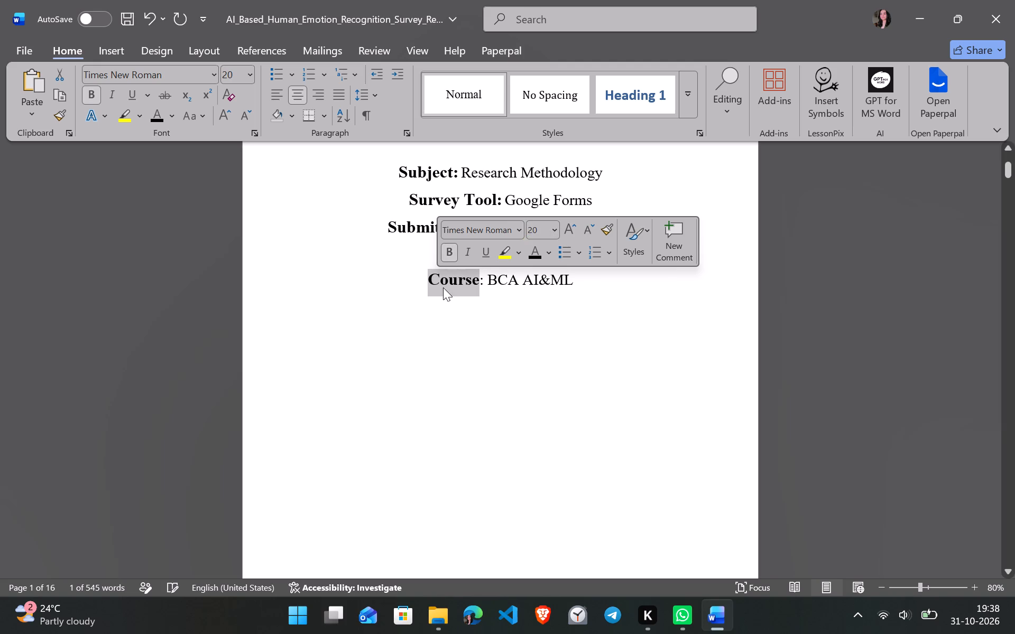
pyautogui.click(440, 393)
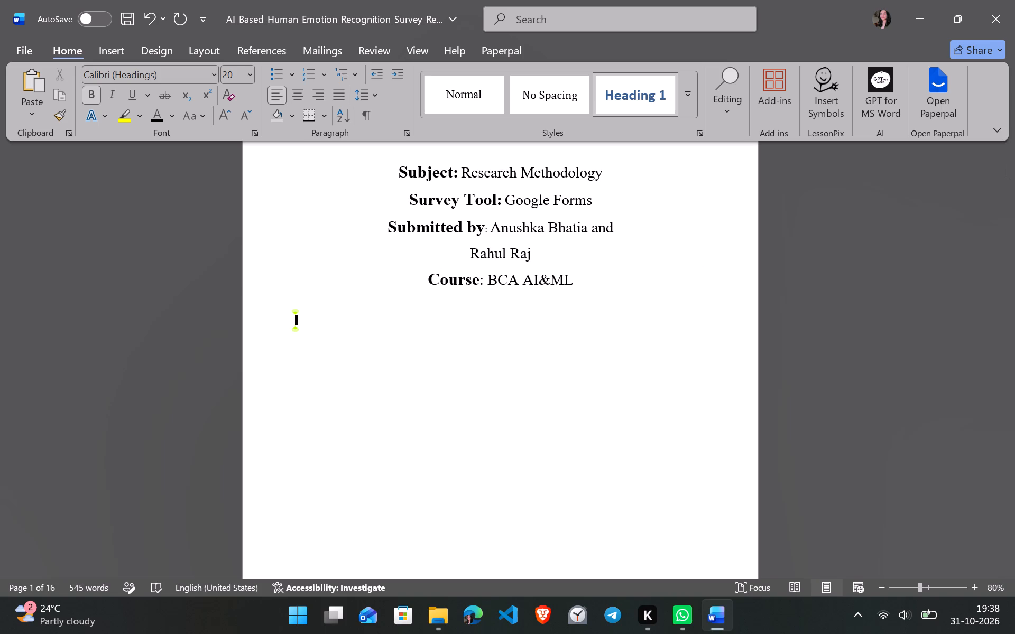
# Save the report with the title-page formatting.
pyautogui.scroll(7, 440, 393)
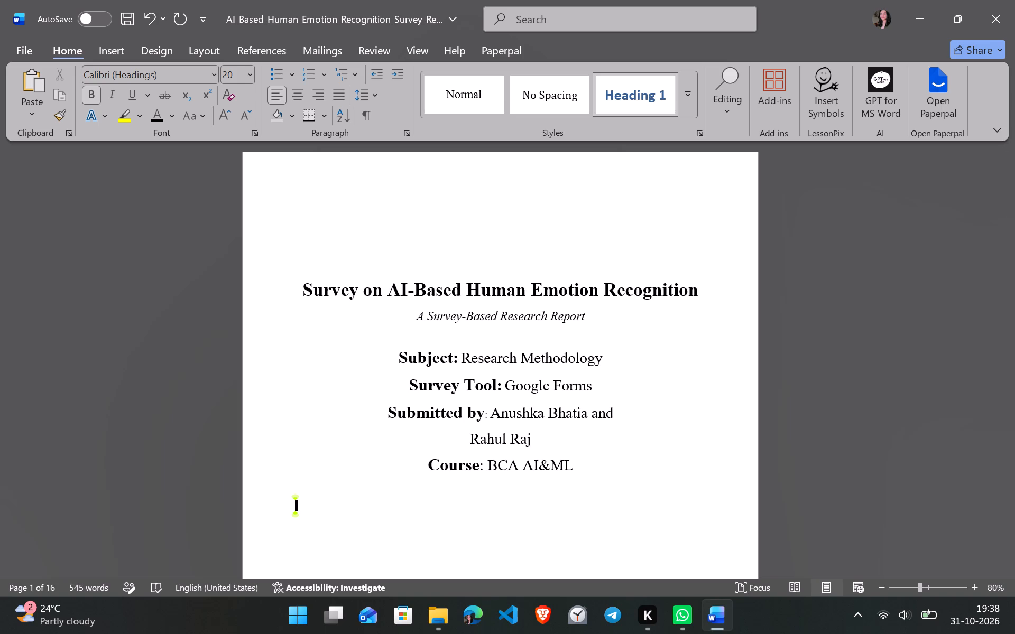
pyautogui.click(131, 20)
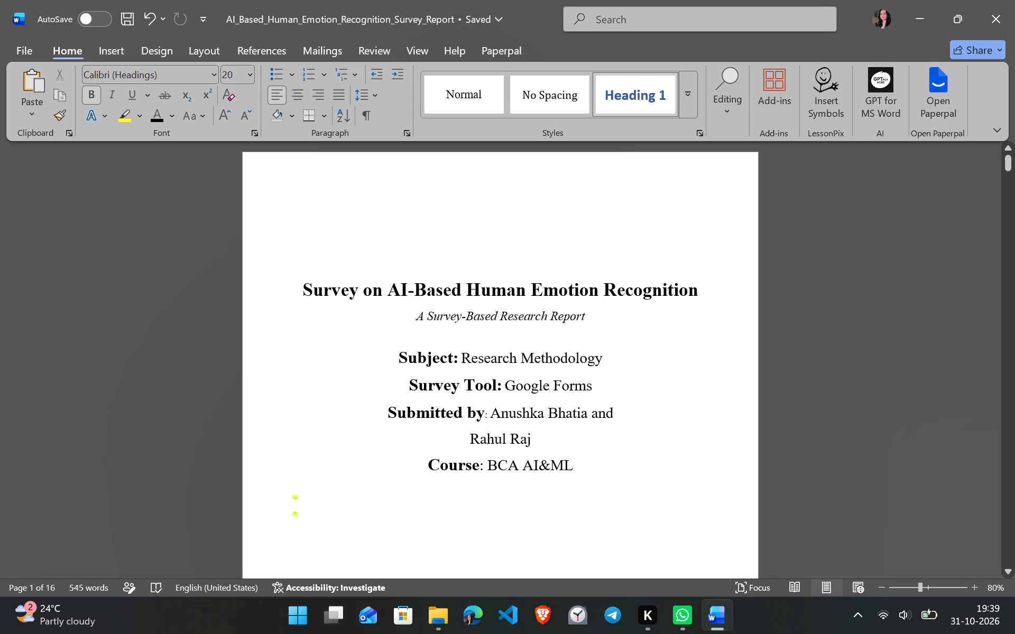
# Make the subtitle "A Survey-Based Research Report" bold and colour it Dark Blue, Text 2.
pyautogui.moveTo(412, 321); pyautogui.dragTo(611, 317)
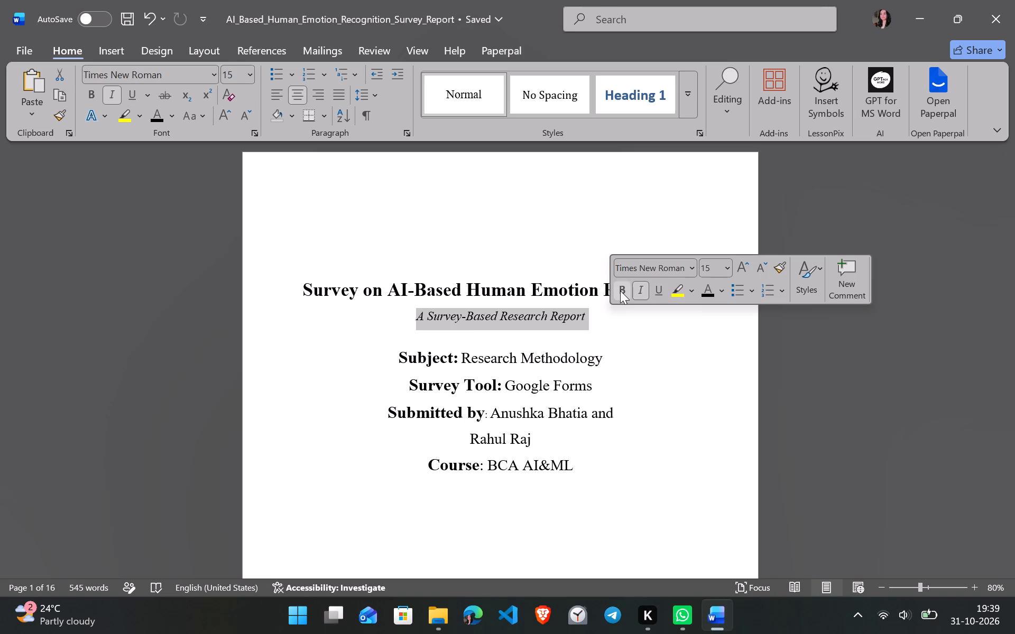
pyautogui.click(620, 291)
pyautogui.click(724, 295)
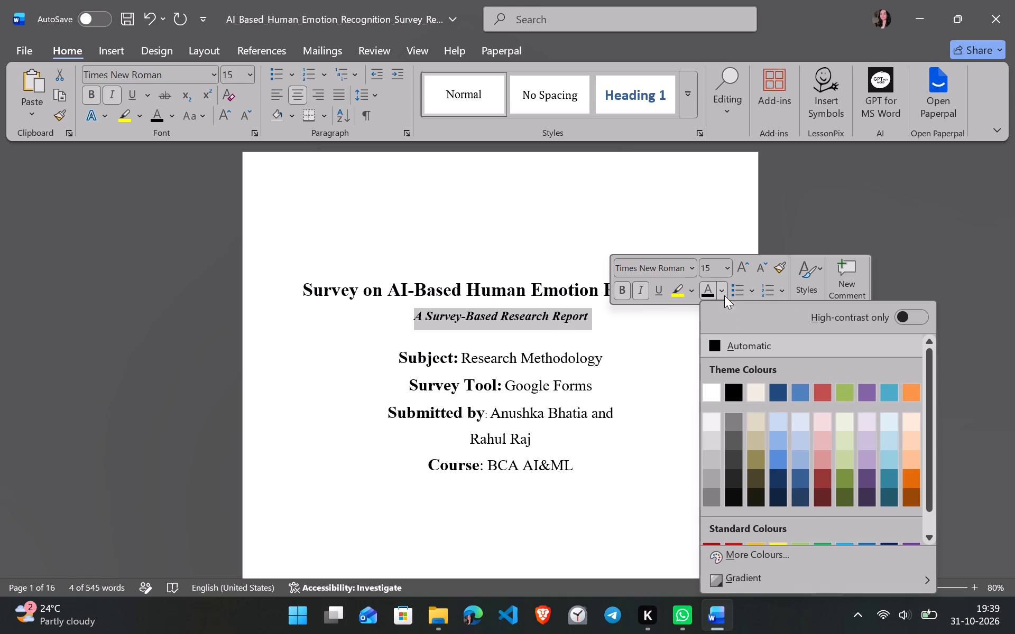
pyautogui.click(784, 397)
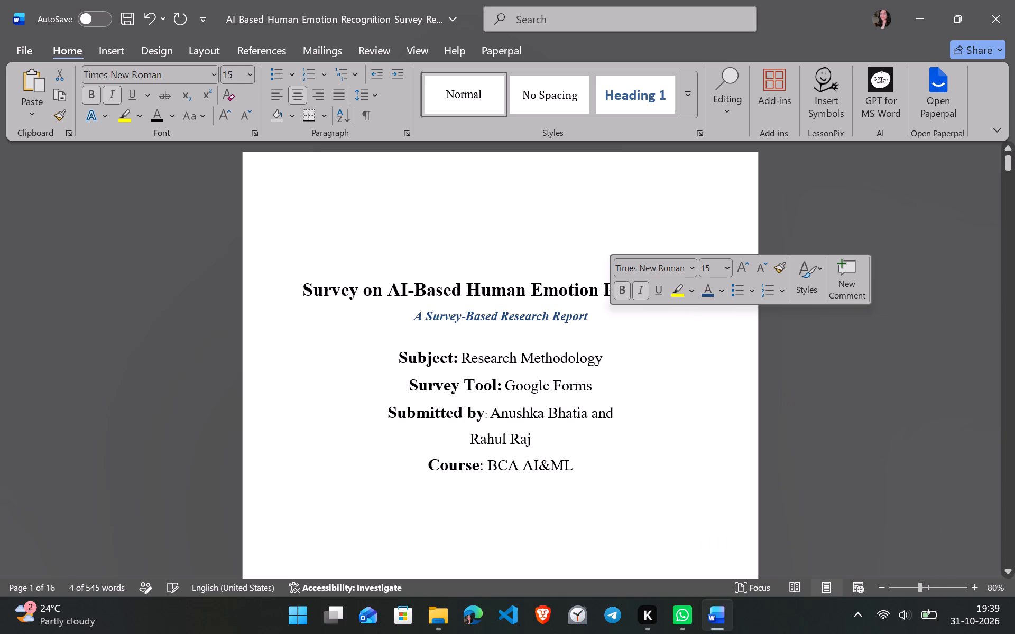
pyautogui.click(717, 416)
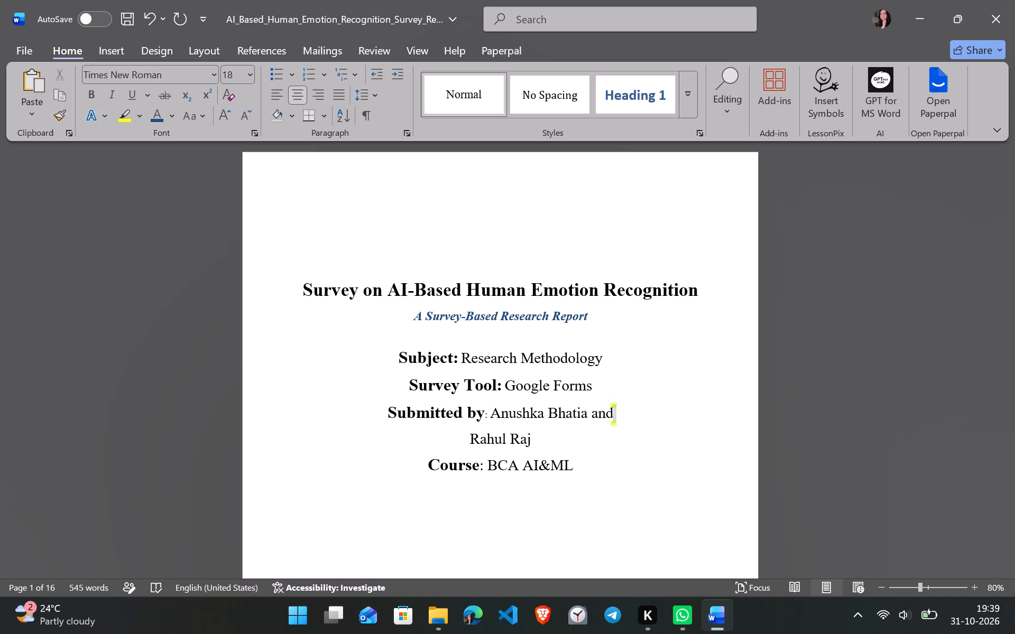
# Save the report with the recoloured subtitle.
pyautogui.click(125, 16)
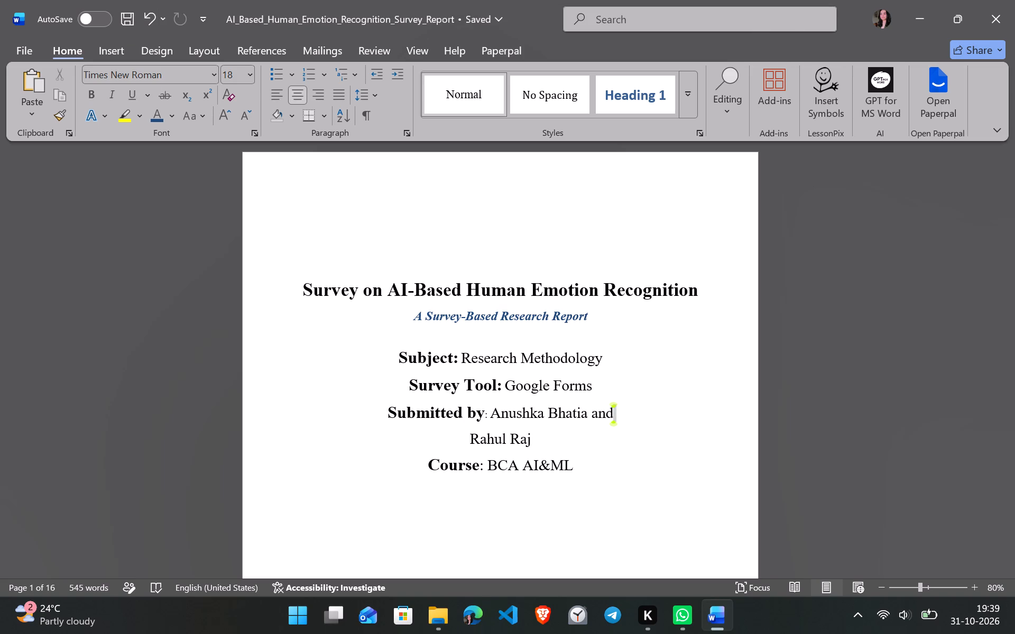
# Review the report's text and headings from "1. Introduction" through "2.4 Questionnaire Structure".
pyautogui.scroll(-4, 410, 508)
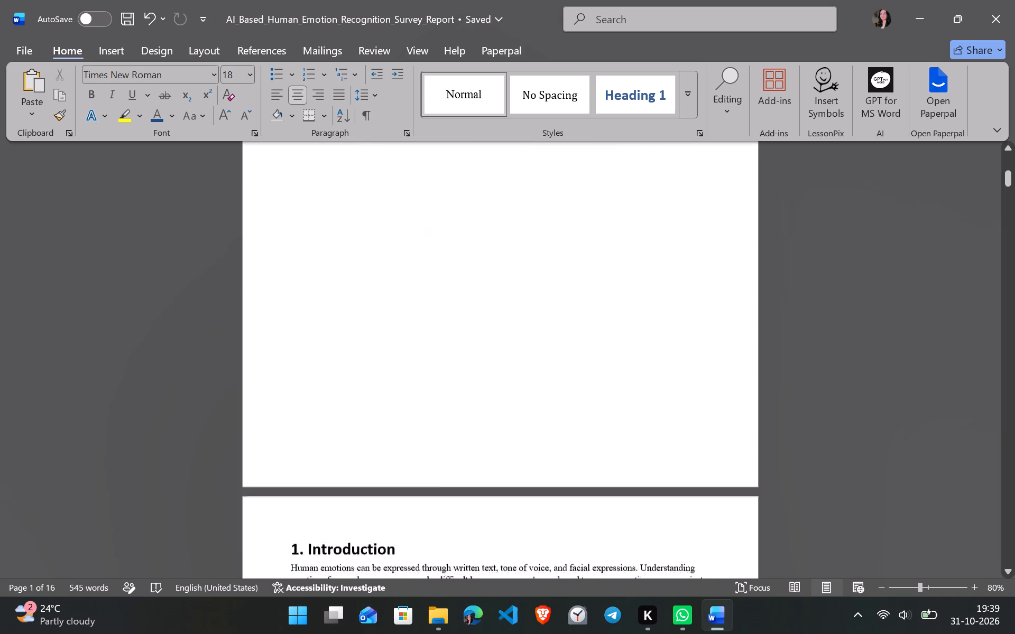
pyautogui.scroll(-3, 410, 508)
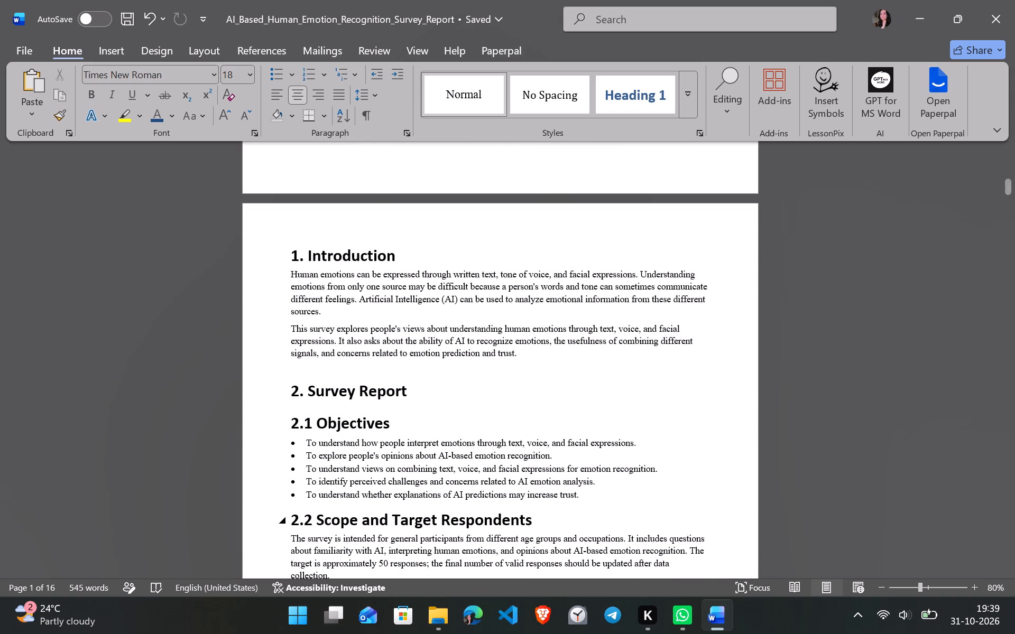
pyautogui.scroll(-1, 410, 508)
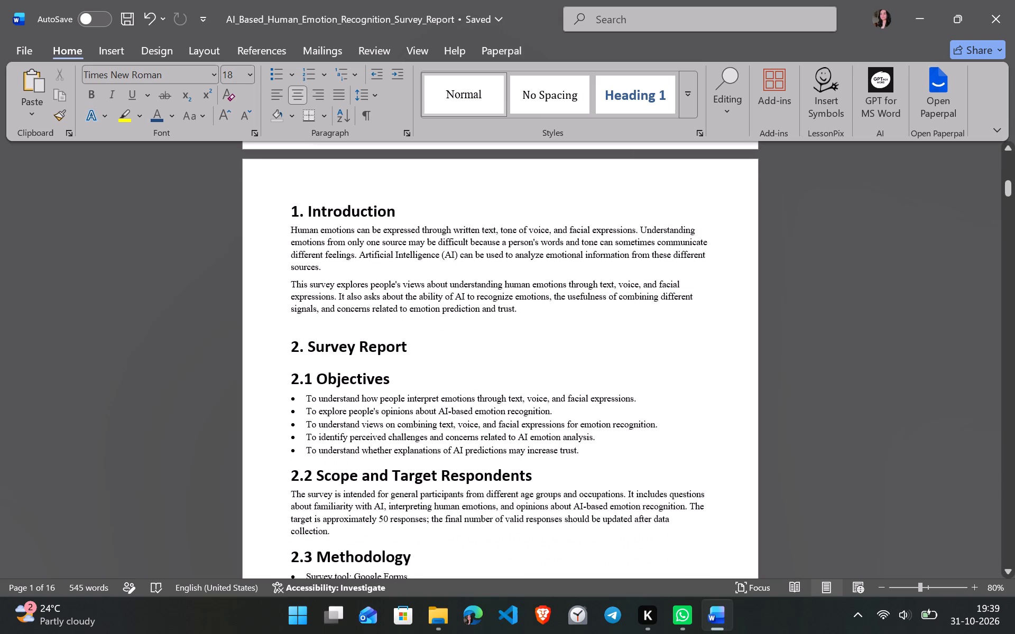
pyautogui.scroll(-7, 410, 508)
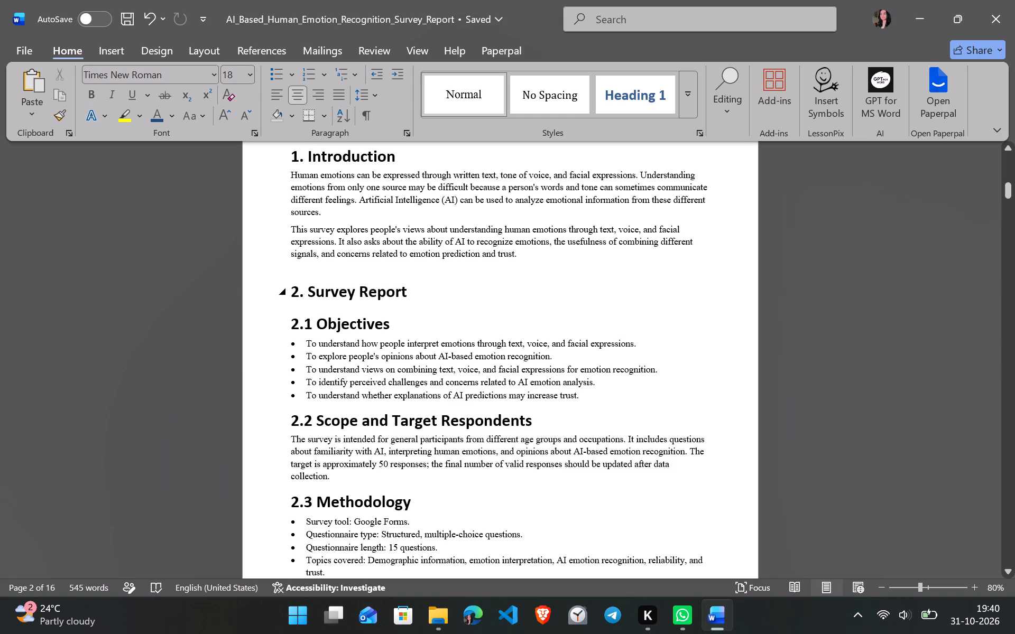
pyautogui.scroll(1, 506, 288)
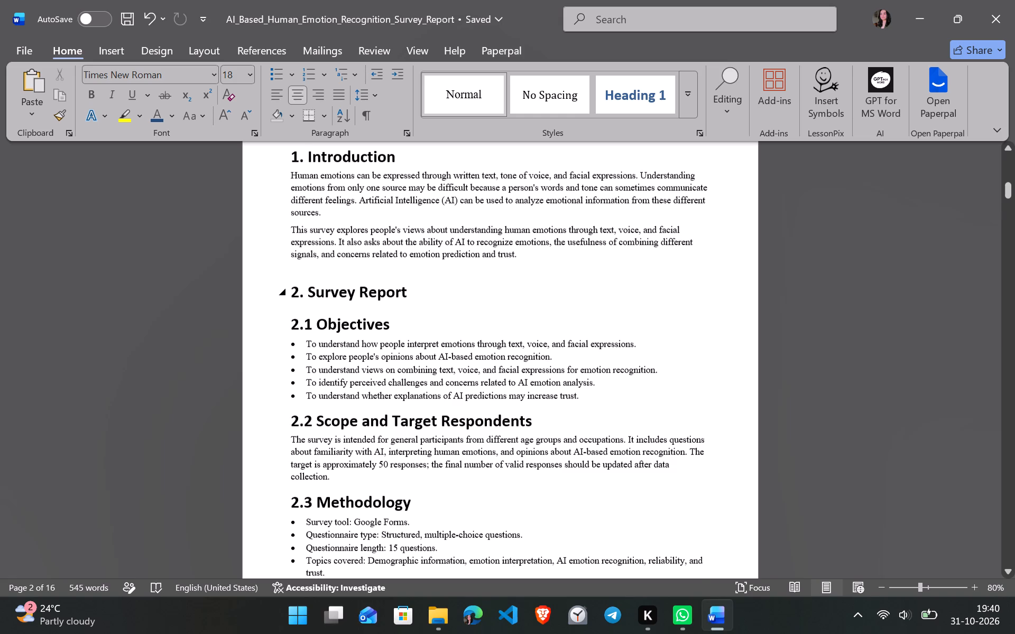
pyautogui.scroll(4, 506, 288)
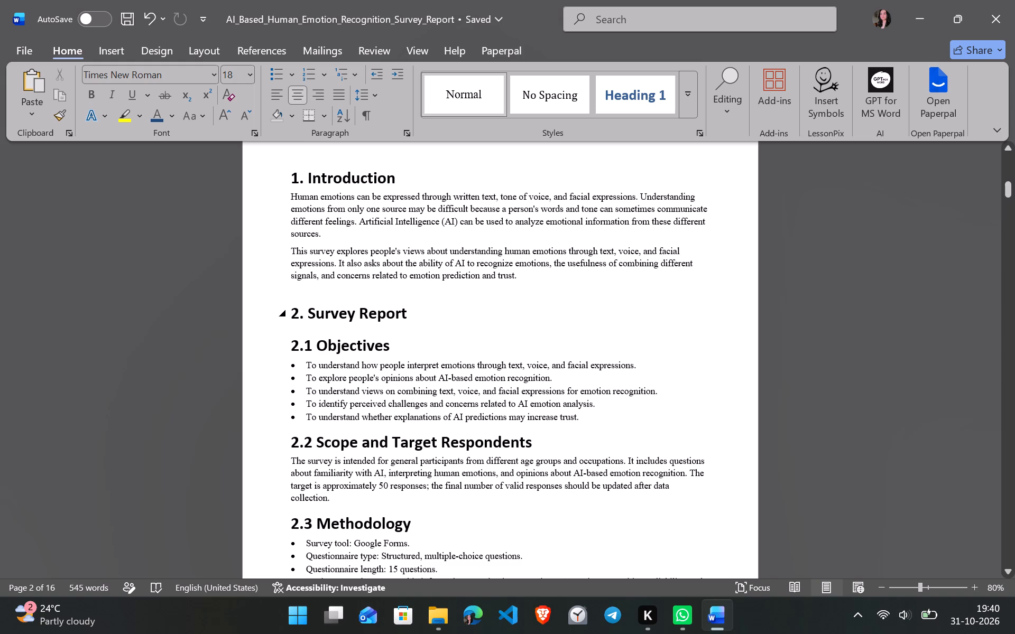
pyautogui.scroll(3, 506, 288)
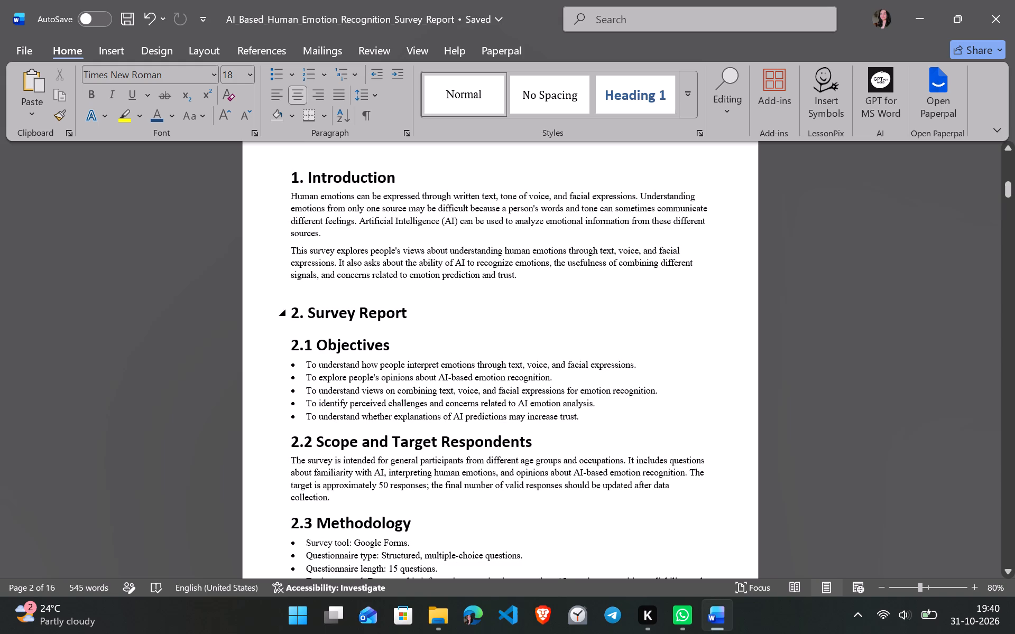
pyautogui.scroll(3, 506, 288)
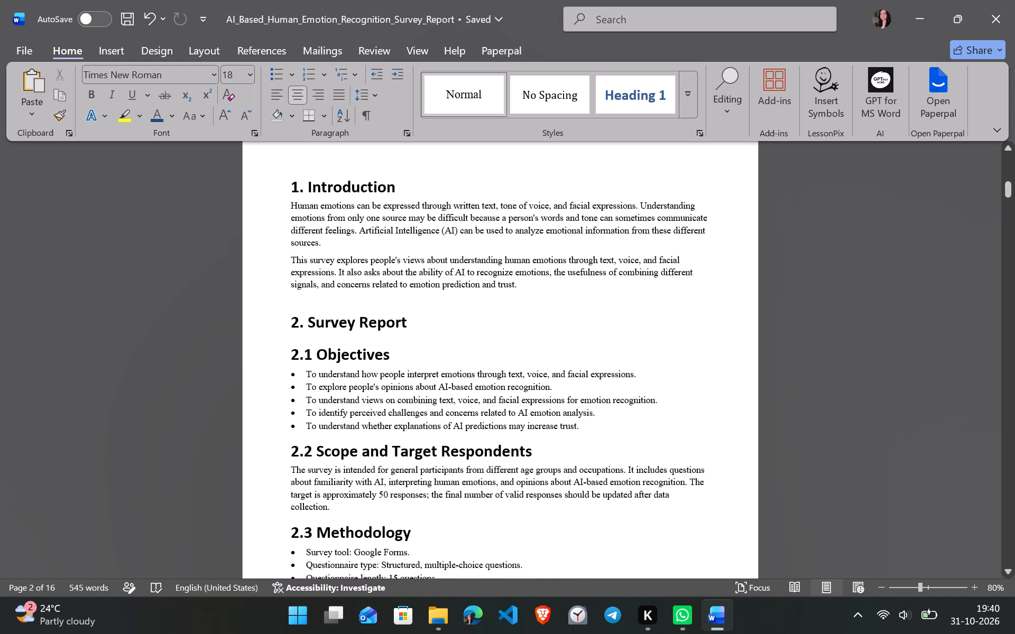
pyautogui.scroll(4, 506, 288)
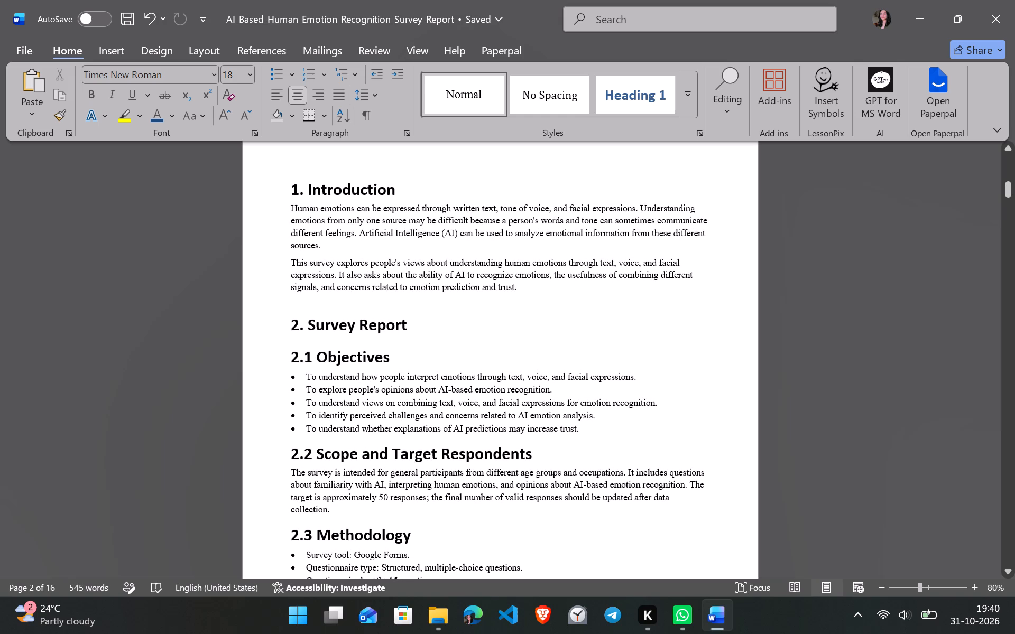
pyautogui.scroll(3, 506, 288)
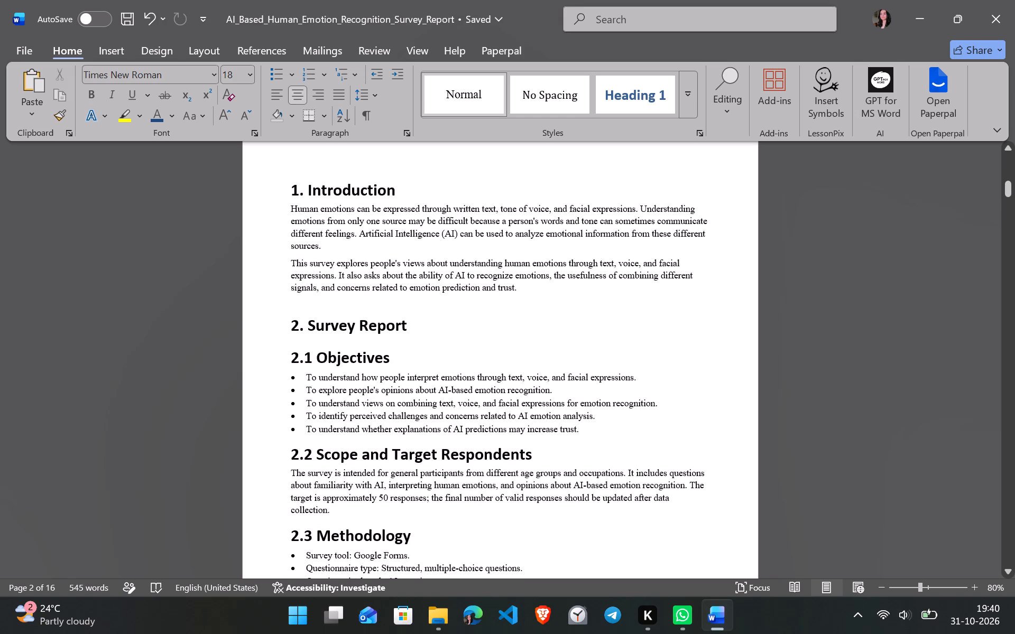
pyautogui.scroll(1, 506, 288)
pyautogui.scroll(-1, 506, 288)
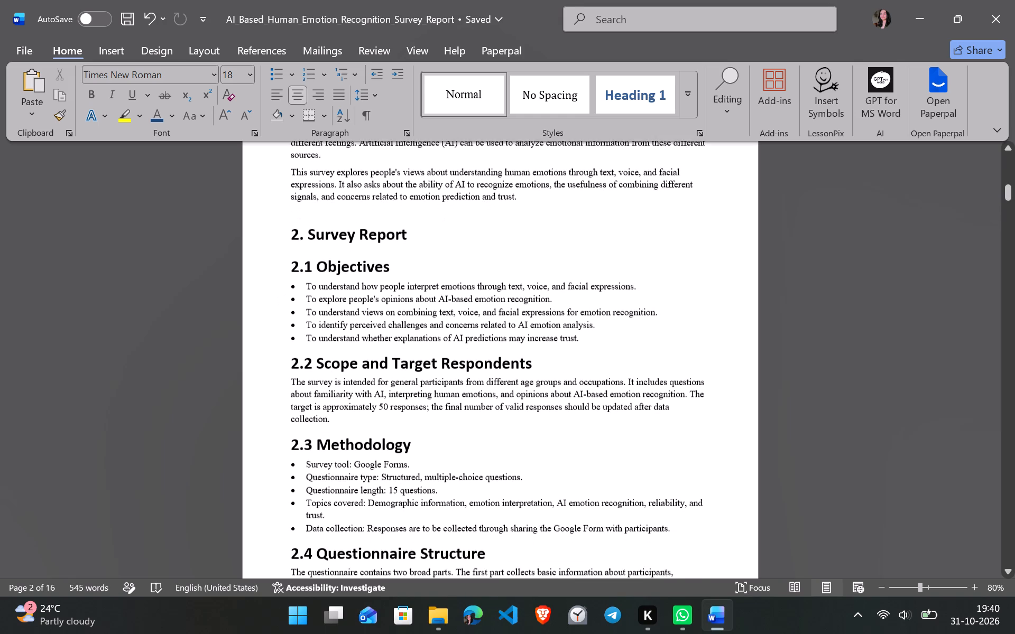
pyautogui.scroll(-1, 506, 288)
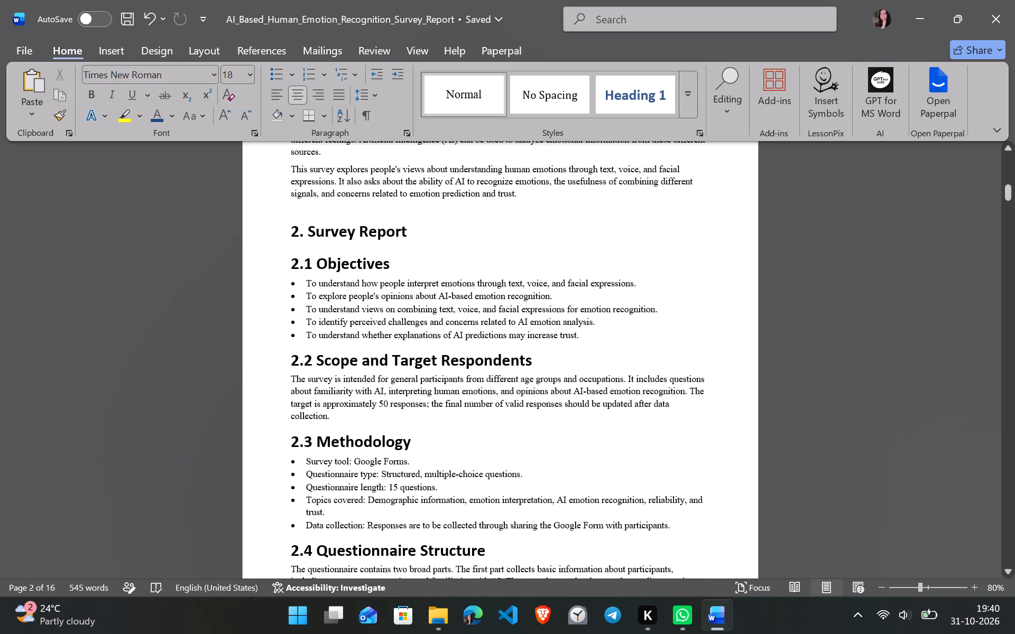
pyautogui.scroll(-1, 565, 340)
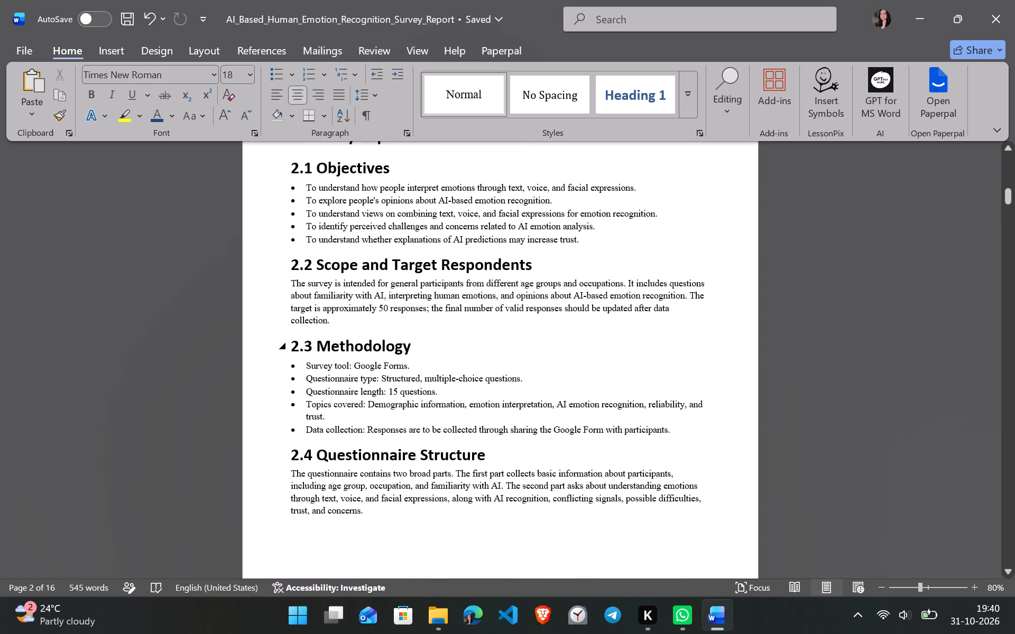
pyautogui.scroll(-1, 565, 340)
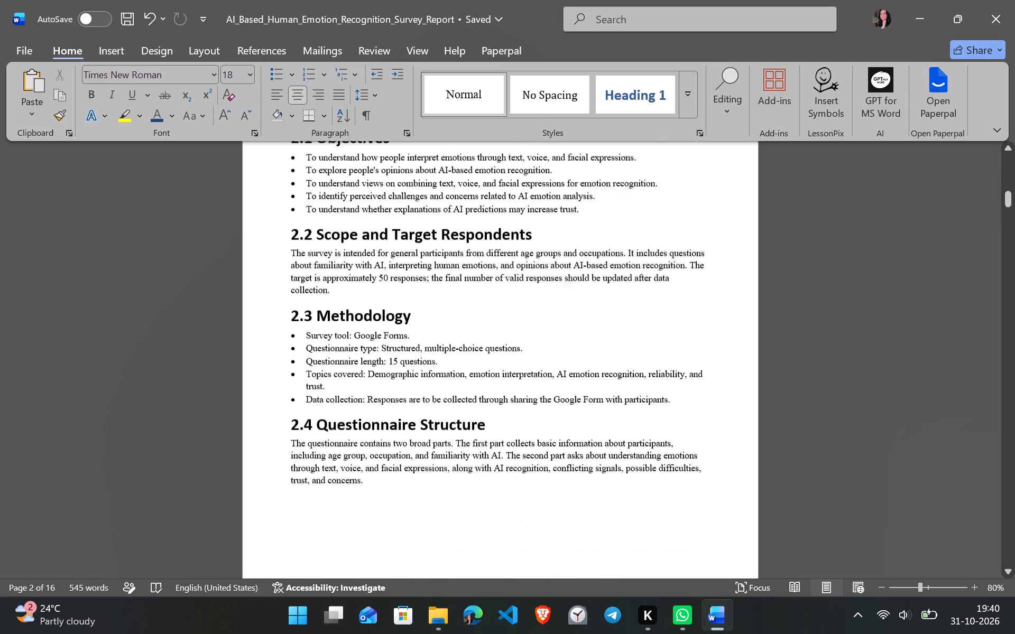
pyautogui.scroll(-3, 565, 340)
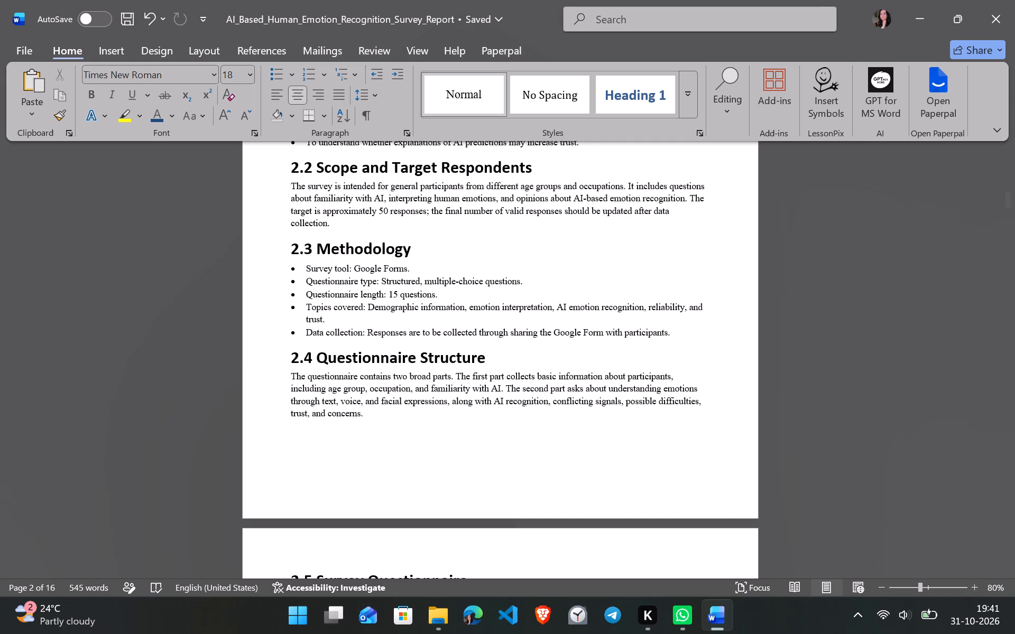
# Make the labels "Data collection:", "Topics covered:" and "Questionnaire length:" bold in the 2.3 Methodology bullets.
pyautogui.scroll(-1, 646, 330)
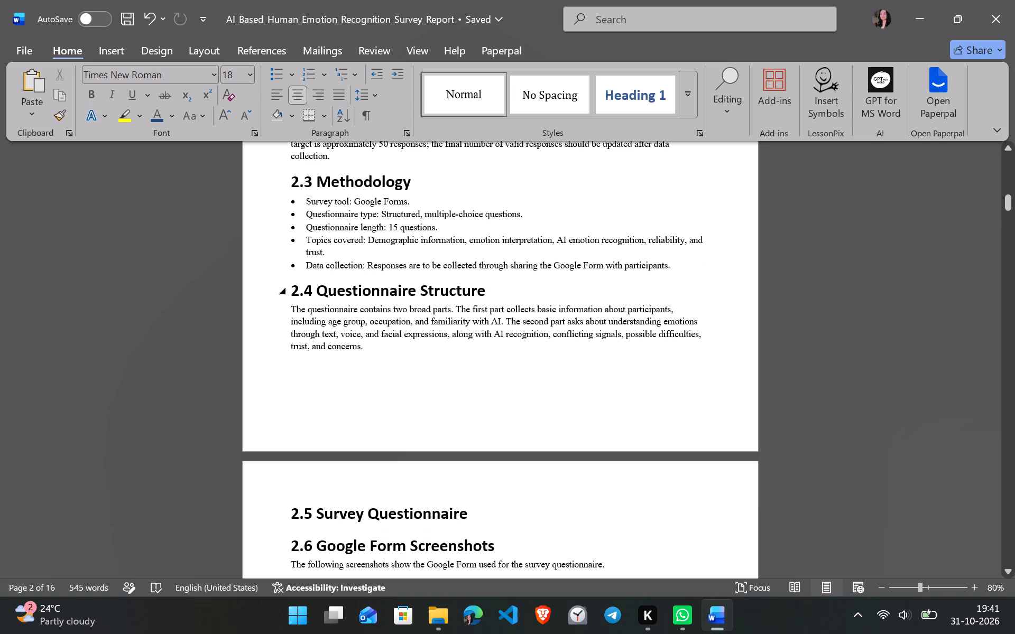
pyautogui.moveTo(364, 265); pyautogui.dragTo(308, 270)
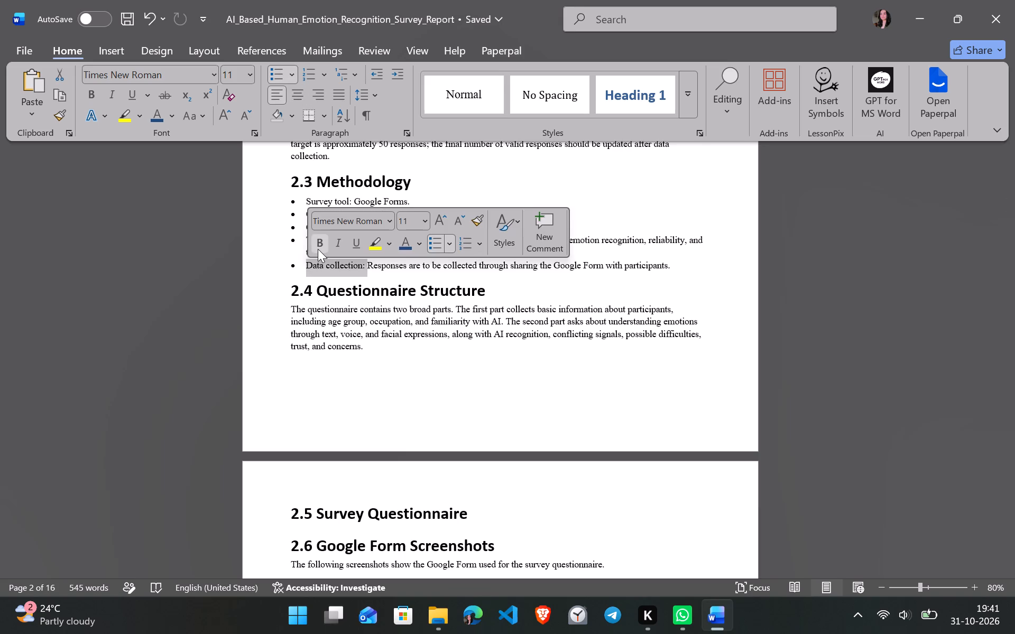
pyautogui.click(318, 249)
pyautogui.click(347, 386)
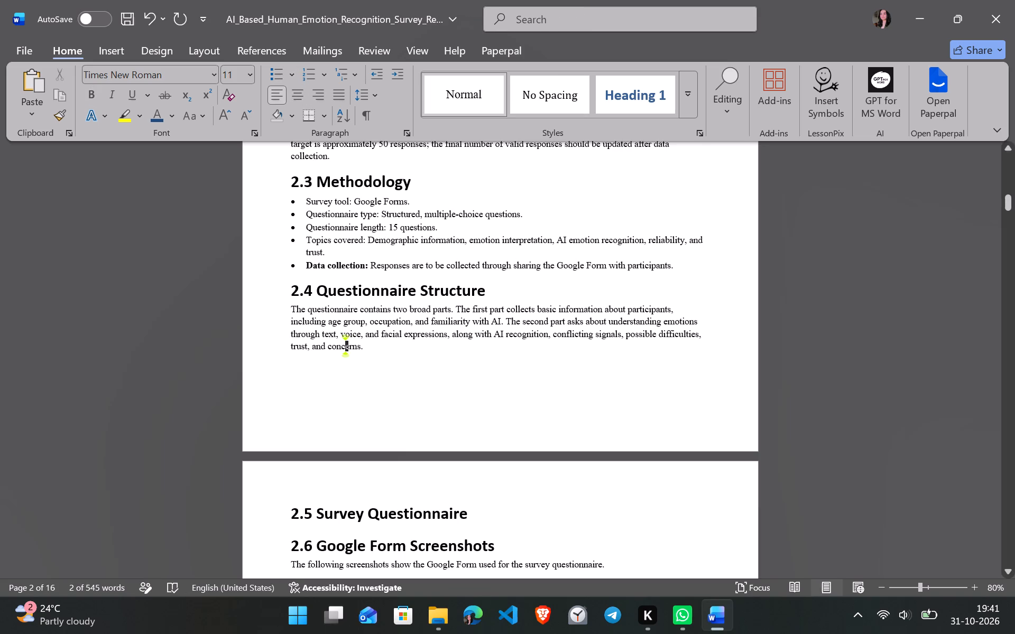
pyautogui.moveTo(364, 241); pyautogui.dragTo(312, 241)
pyautogui.click(329, 216)
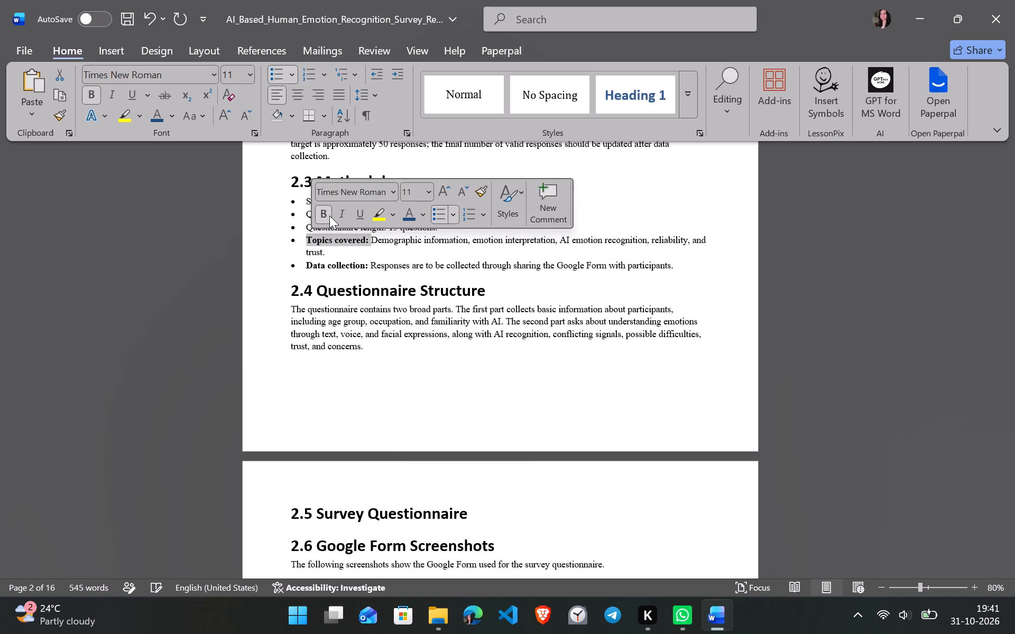
pyautogui.click(342, 256)
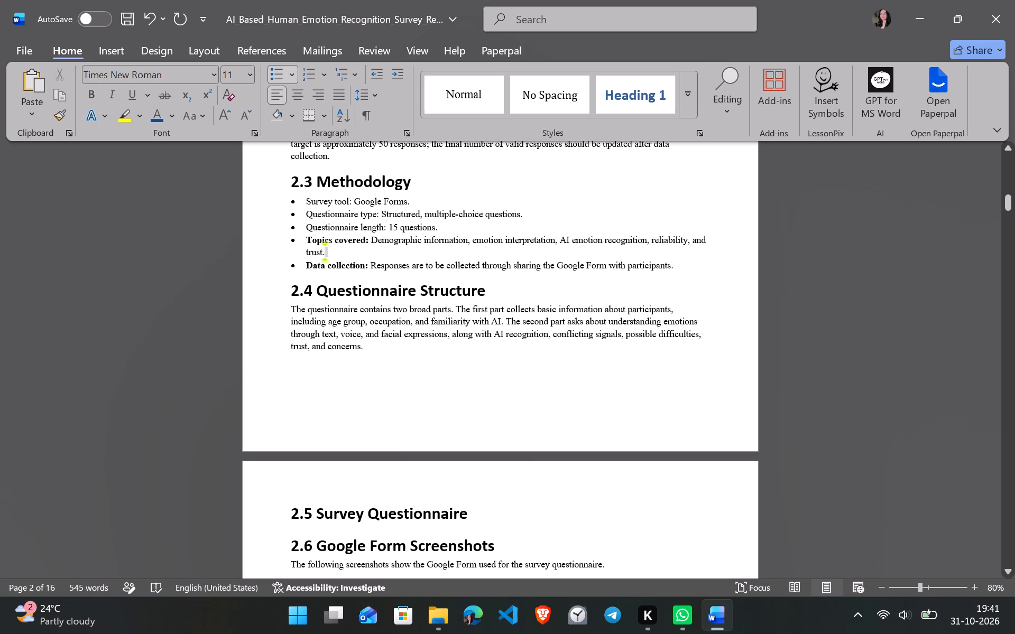
pyautogui.moveTo(386, 226); pyautogui.dragTo(317, 229)
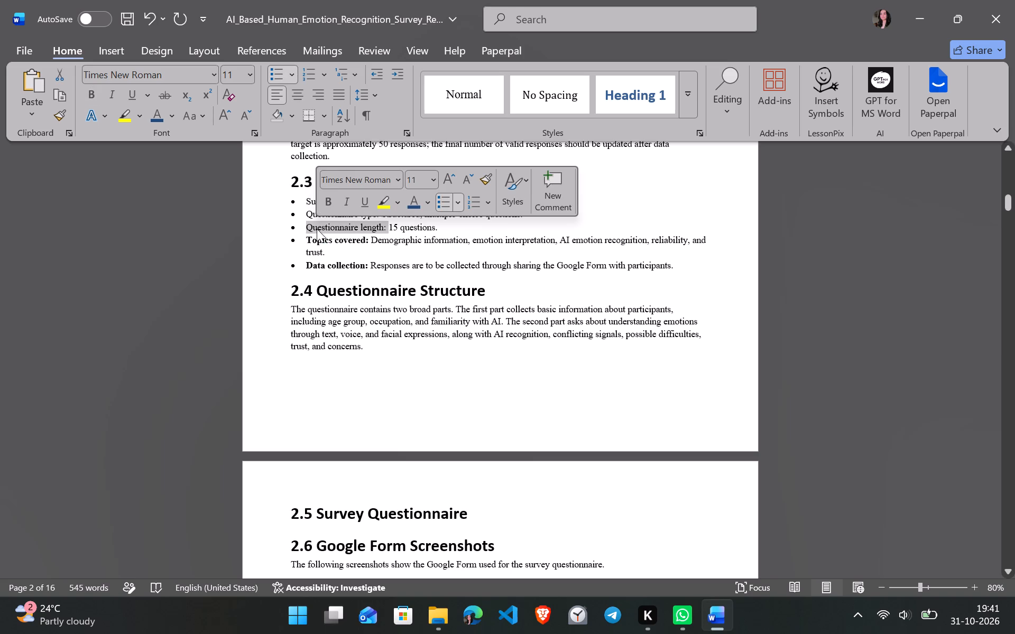
pyautogui.click(325, 208)
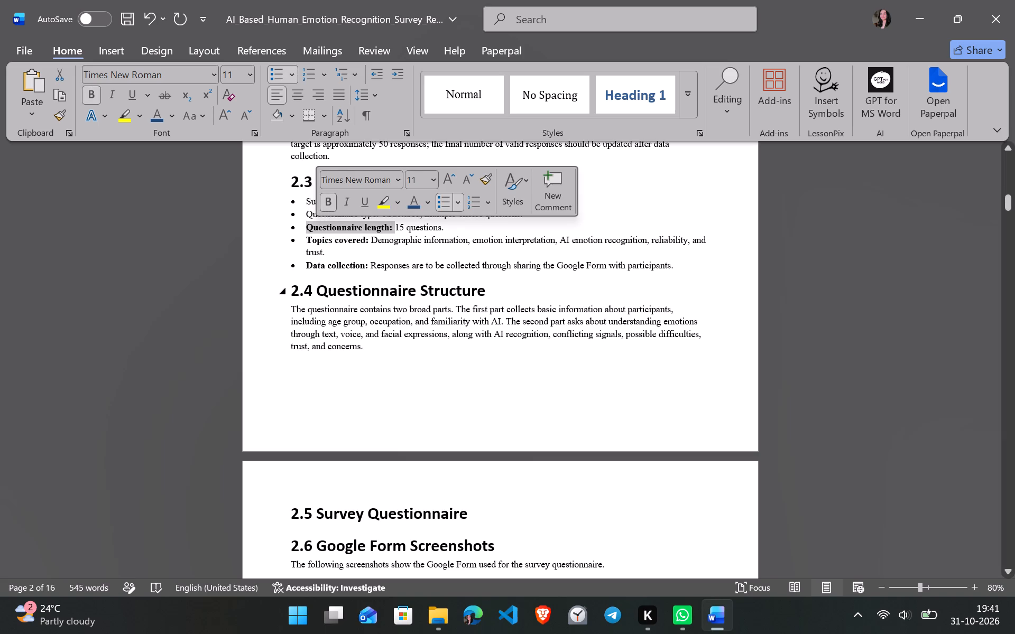
pyautogui.click(354, 287)
# Make the labels "Questionnaire type:" and "Survey tool:" bold in the 2.3 Methodology bullets, including their colons.
pyautogui.moveTo(377, 216); pyautogui.dragTo(315, 216)
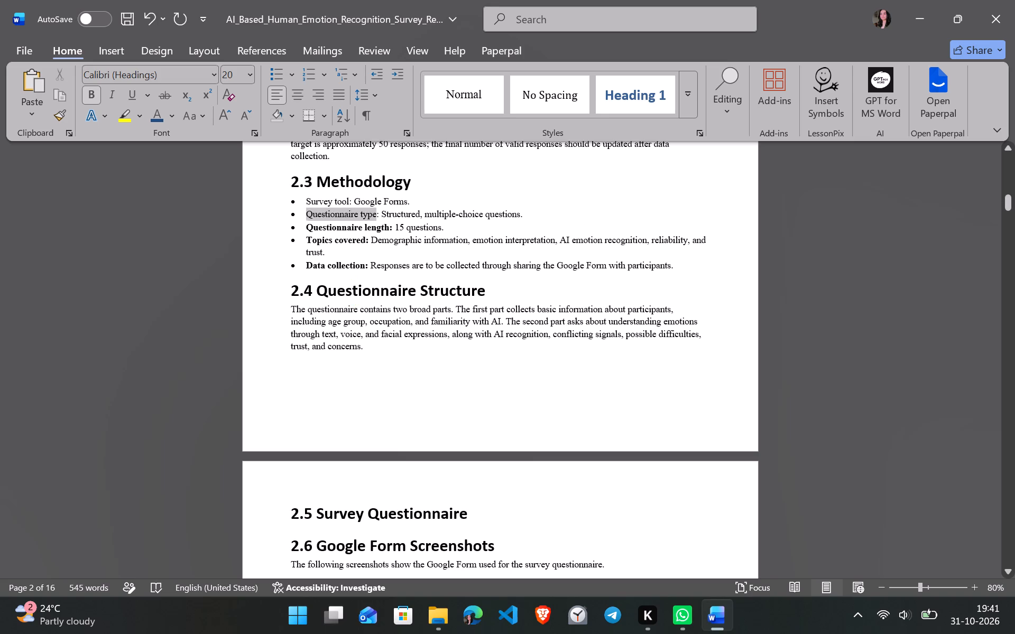
pyautogui.moveTo(315, 216); pyautogui.dragTo(303, 216)
pyautogui.click(321, 194)
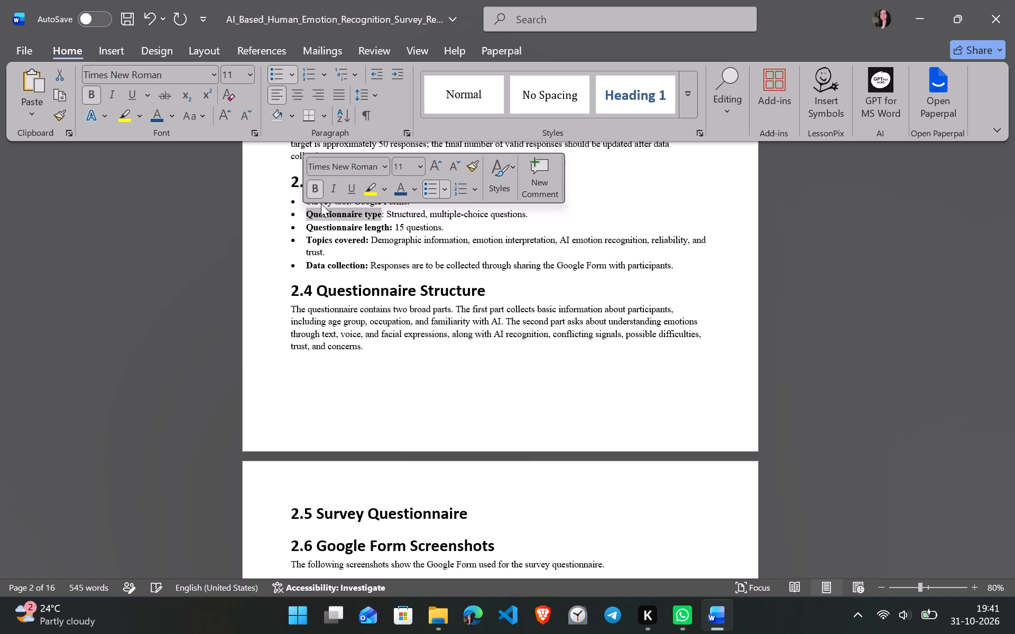
pyautogui.click(358, 278)
pyautogui.moveTo(351, 200); pyautogui.dragTo(306, 201)
pyautogui.click(319, 172)
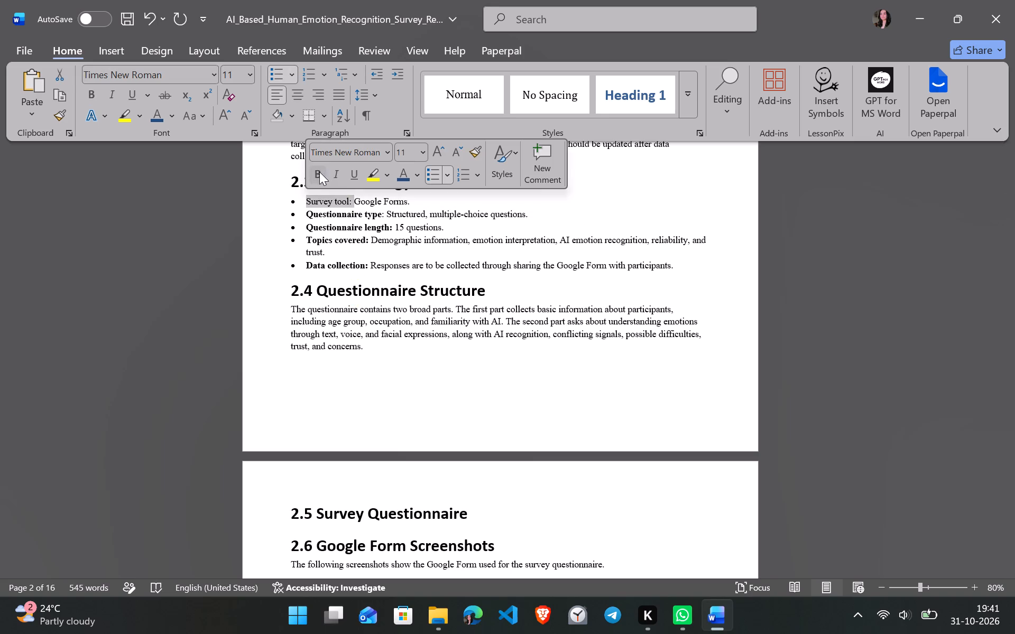
pyautogui.click(383, 217)
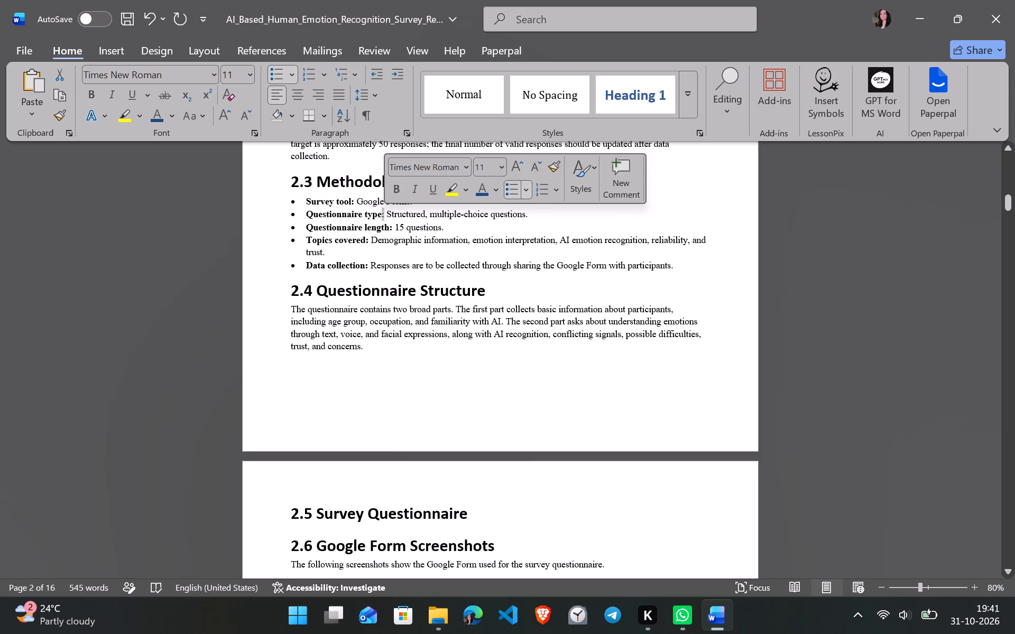
pyautogui.click(395, 197)
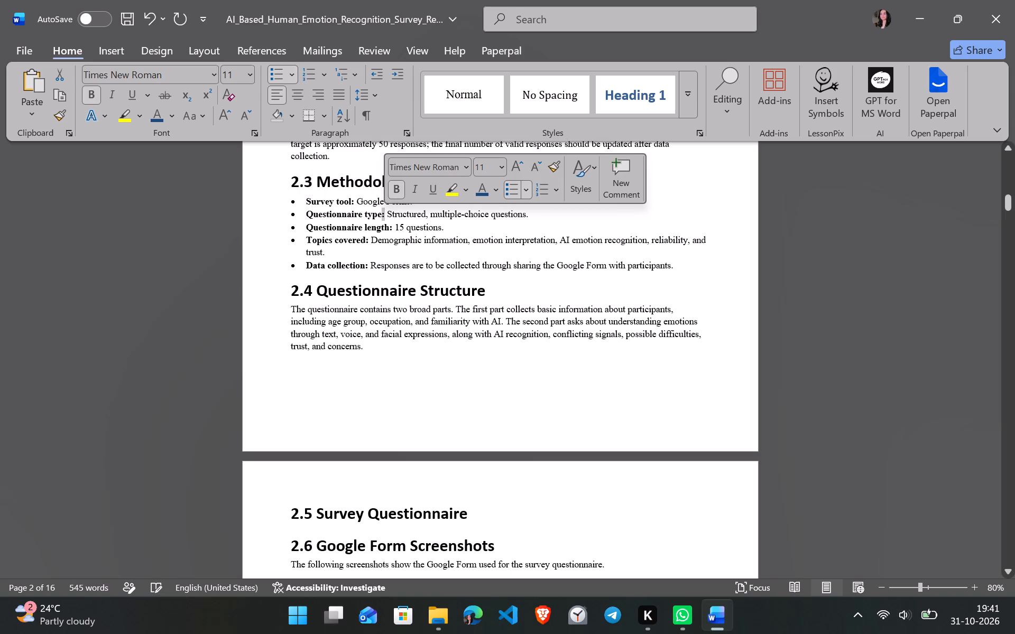
pyautogui.click(423, 380)
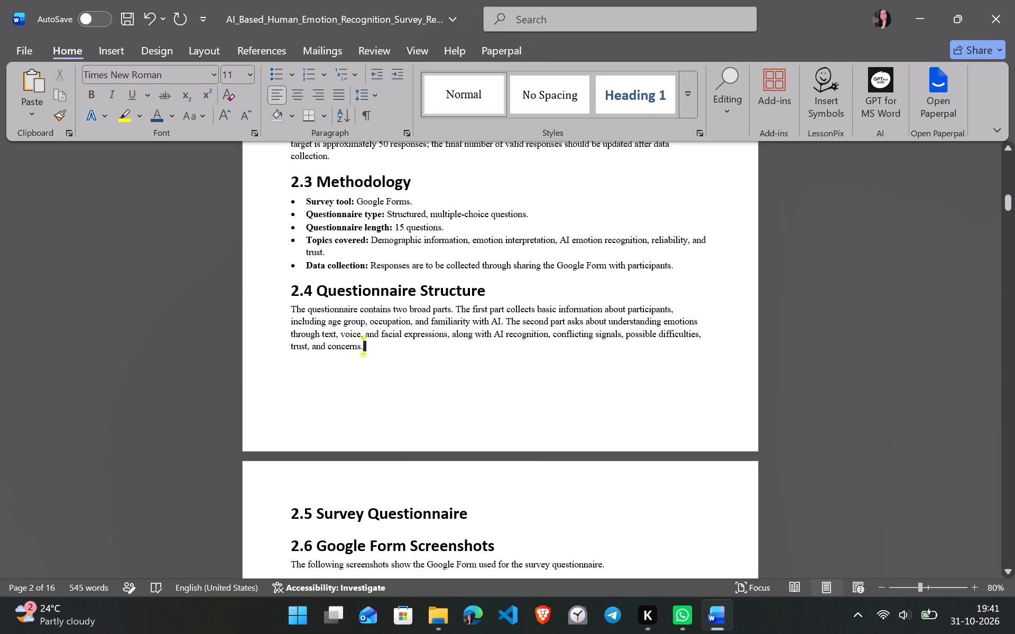
# Save the report with the bolded Methodology labels.
pyautogui.click(131, 32)
pyautogui.click(128, 26)
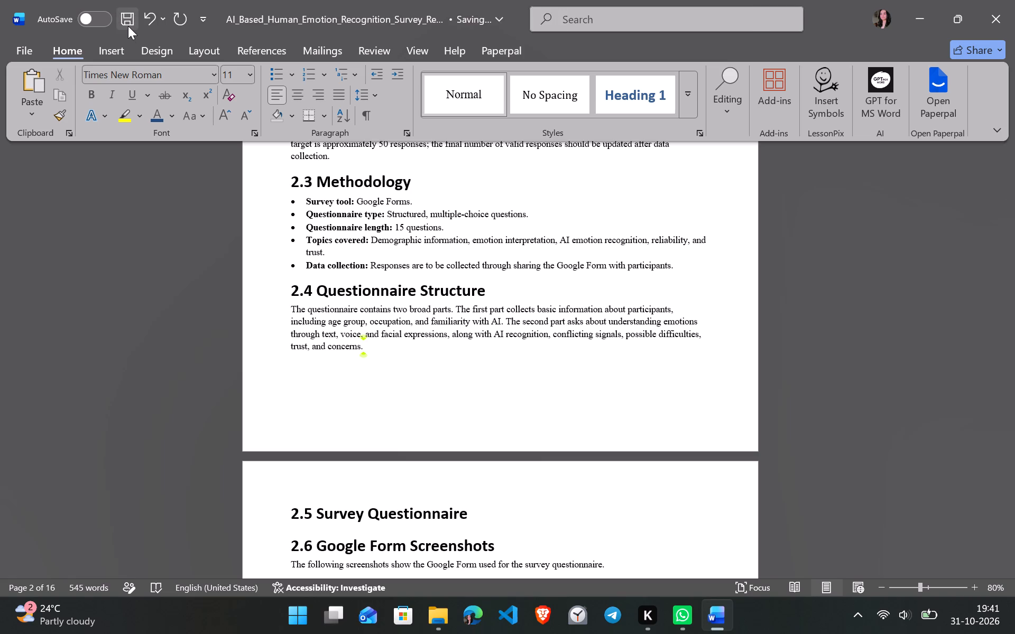
# Review the pages from "2.5 Survey Questionnaire" through the Google Form screenshots to the first response charts.
pyautogui.scroll(-1, 361, 347)
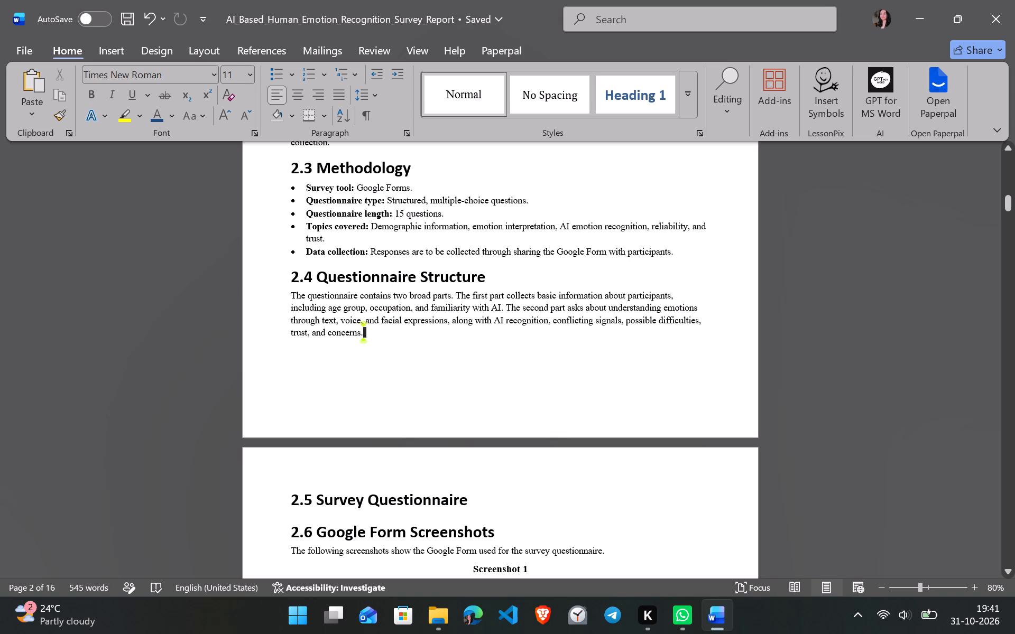
pyautogui.scroll(-1, 361, 347)
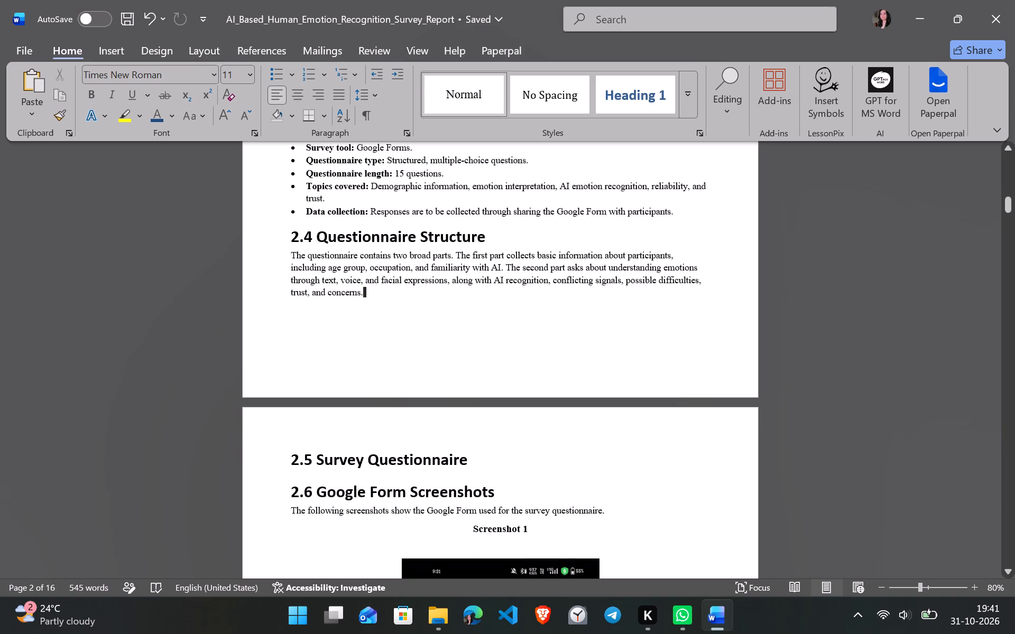
pyautogui.scroll(-1, 361, 347)
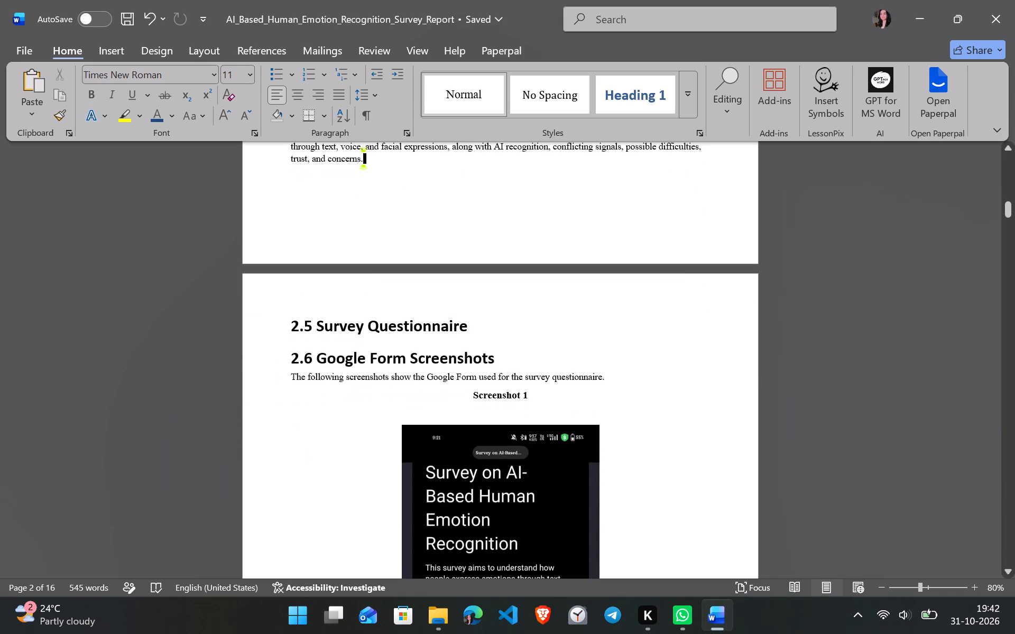
pyautogui.scroll(-4, 339, 467)
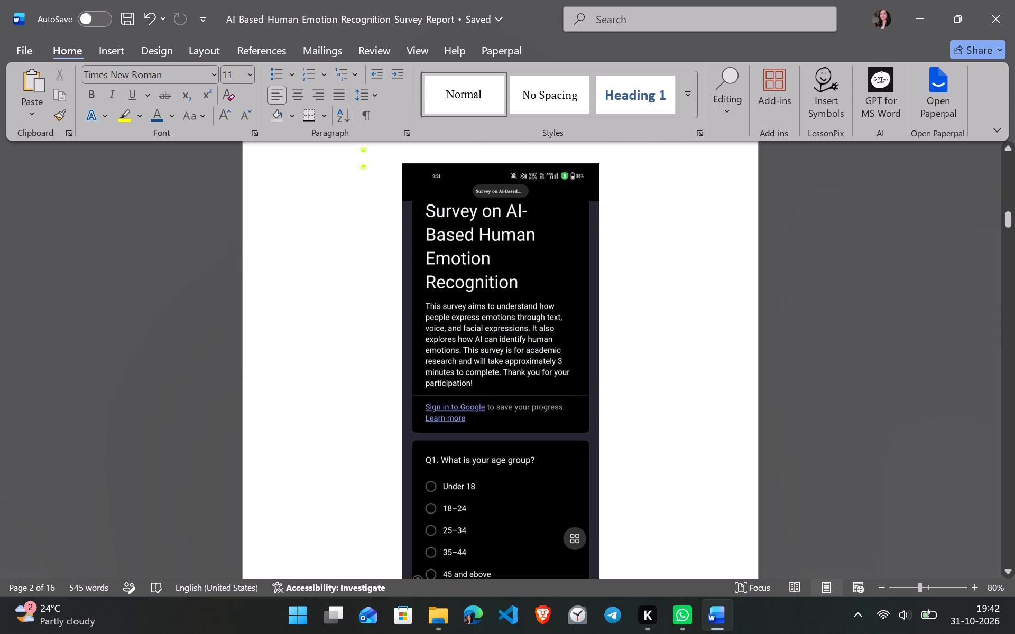
pyautogui.scroll(-3, 339, 467)
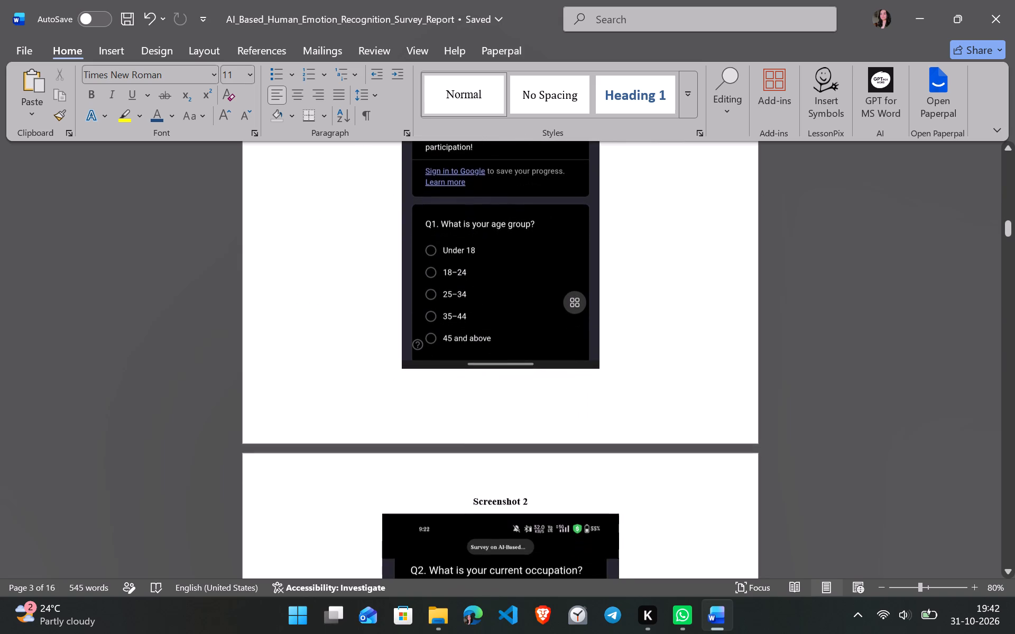
pyautogui.scroll(-3, 339, 467)
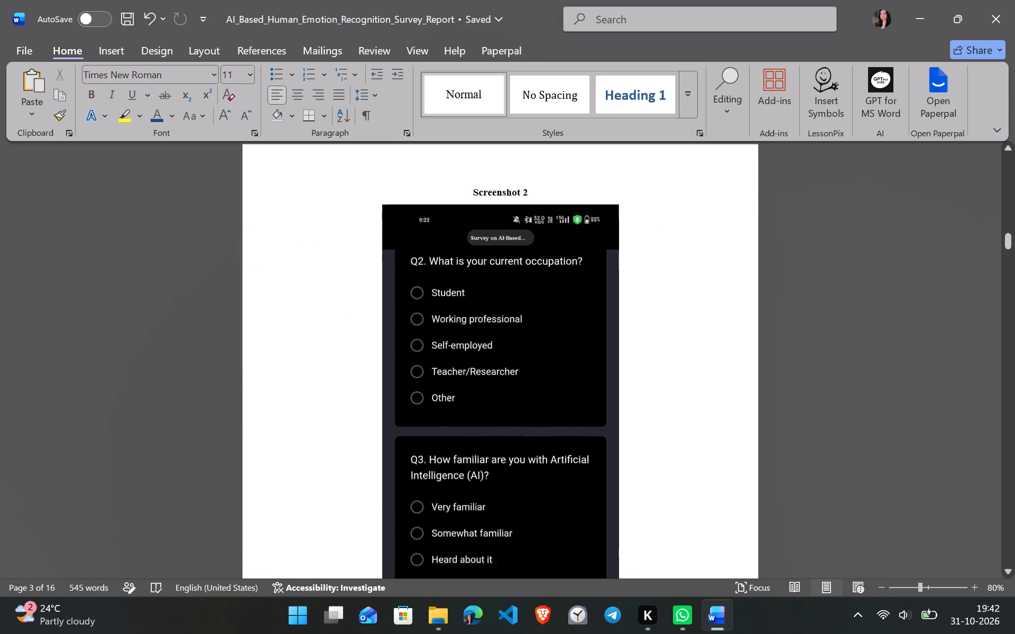
pyautogui.scroll(-5, 339, 467)
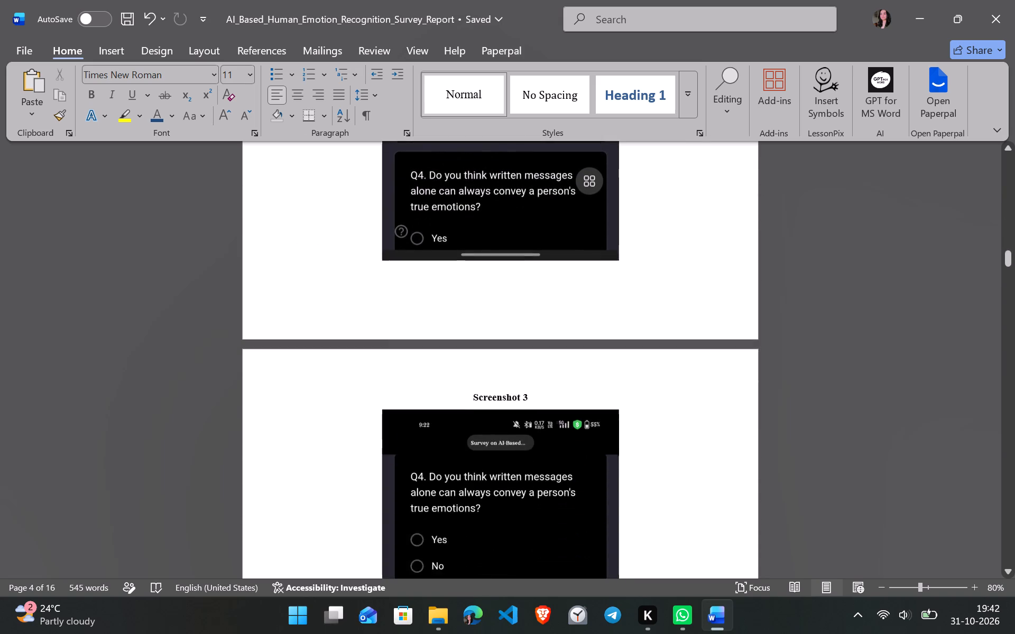
pyautogui.scroll(-4, 339, 467)
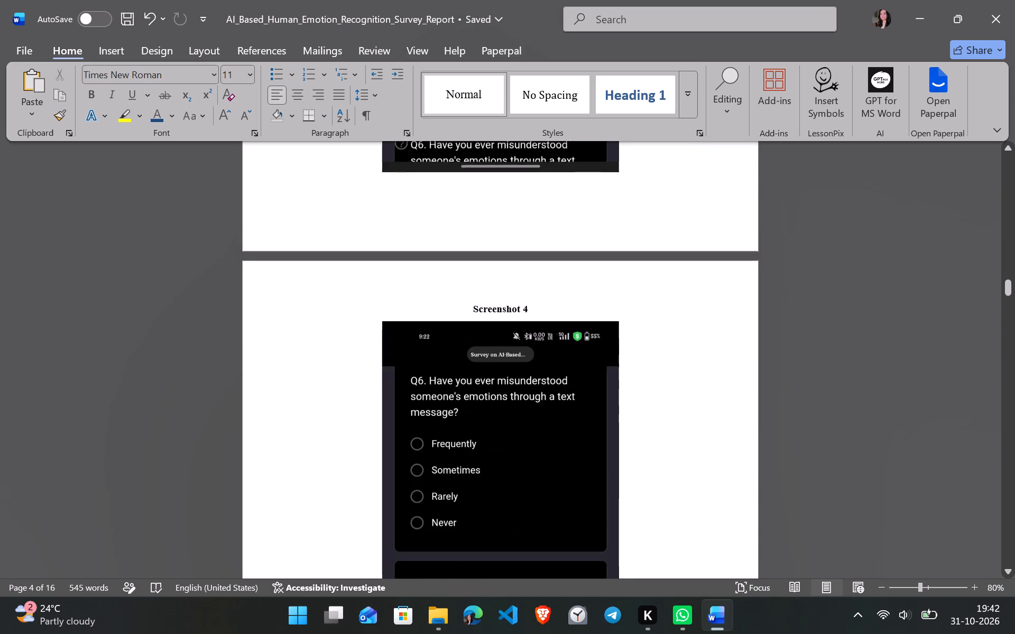
pyautogui.scroll(-5, 339, 467)
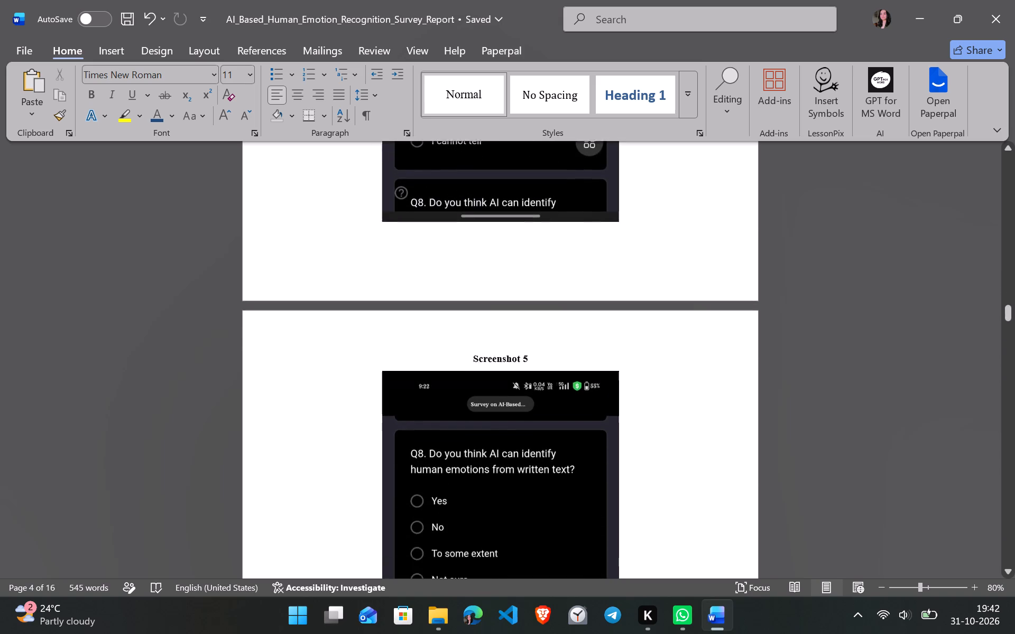
pyautogui.scroll(-6, 339, 467)
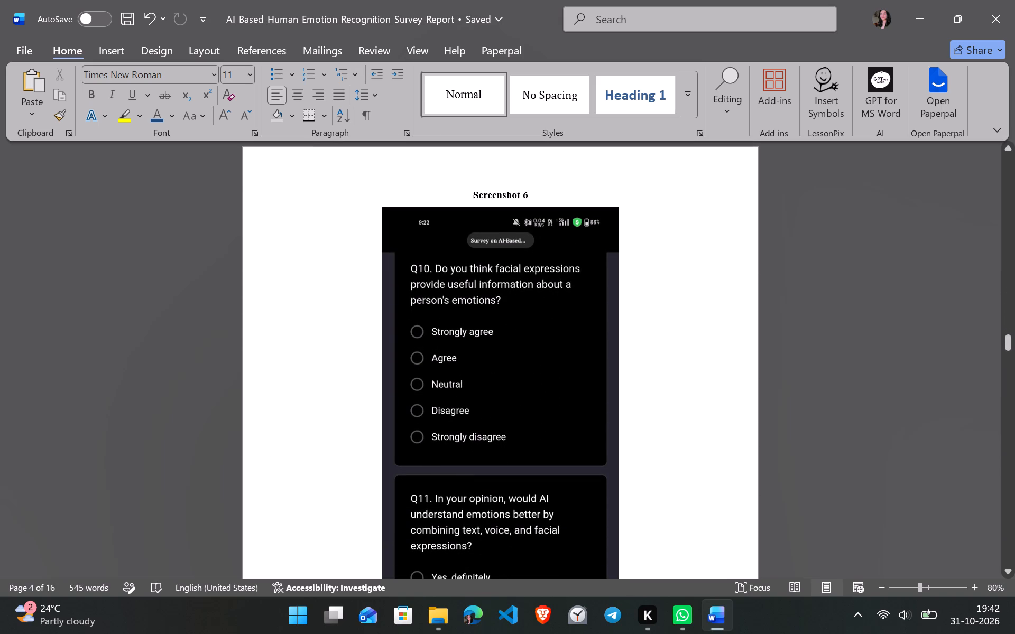
pyautogui.scroll(-3, 339, 467)
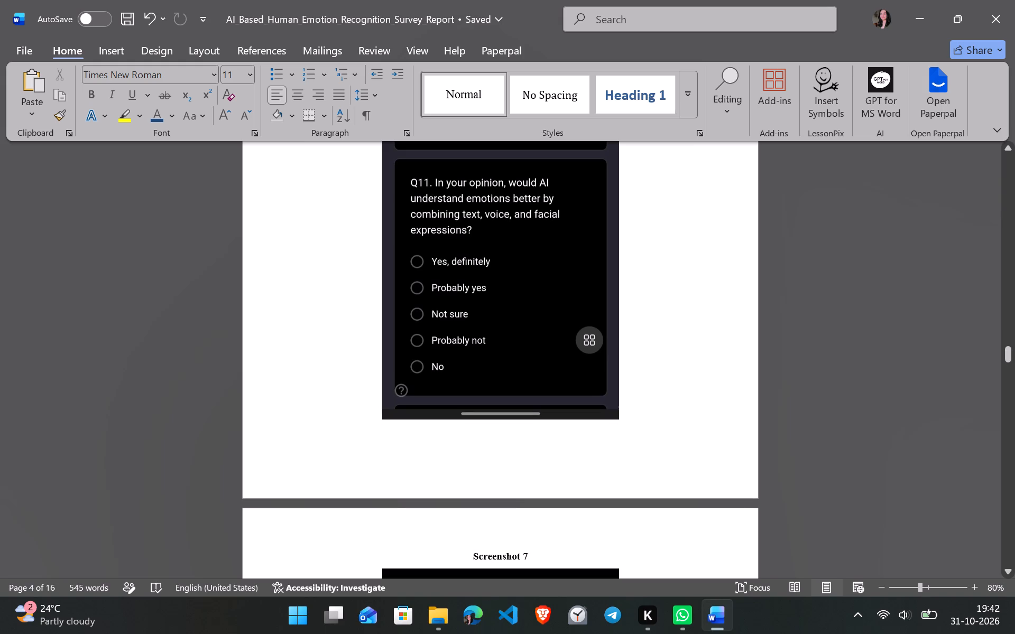
pyautogui.scroll(-4, 339, 467)
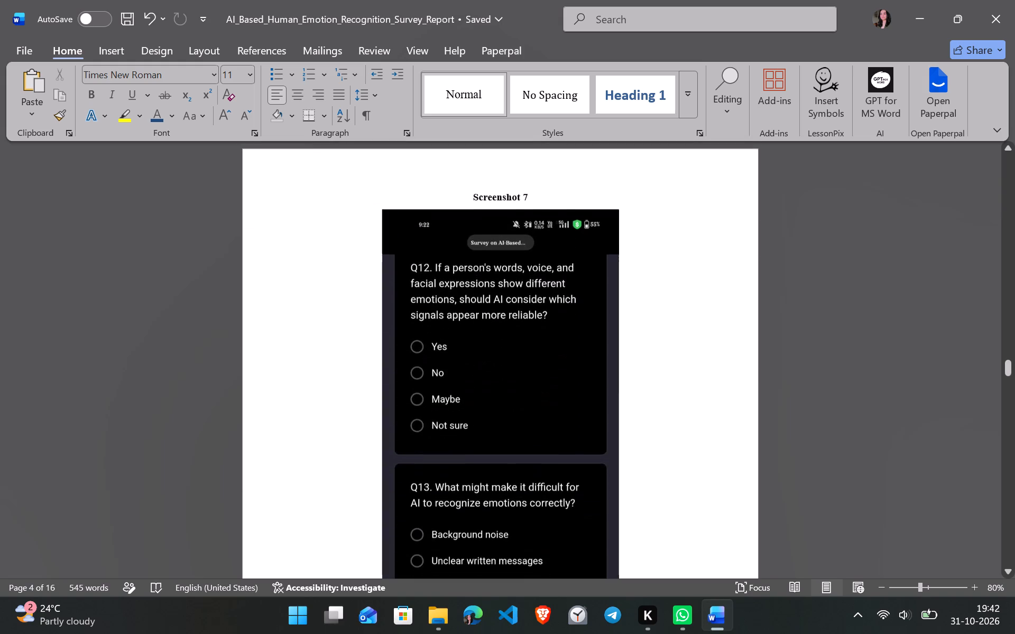
pyautogui.scroll(-5, 339, 467)
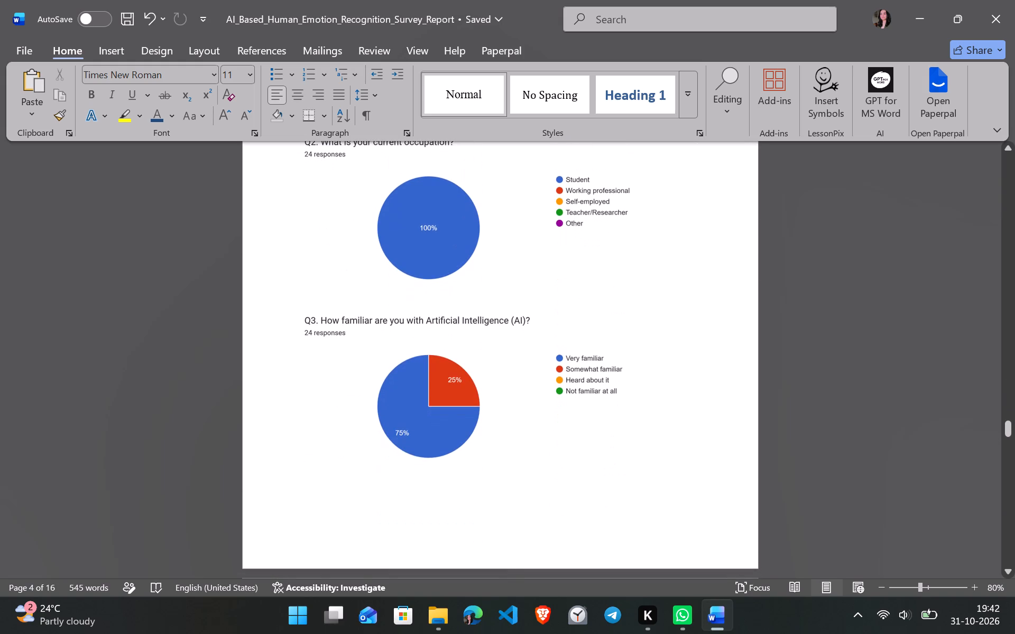
# Stretch the Q3 AI-familiarity pie chart image slightly taller by extending its bottom edge into the empty page space.
pyautogui.scroll(2, 339, 467)
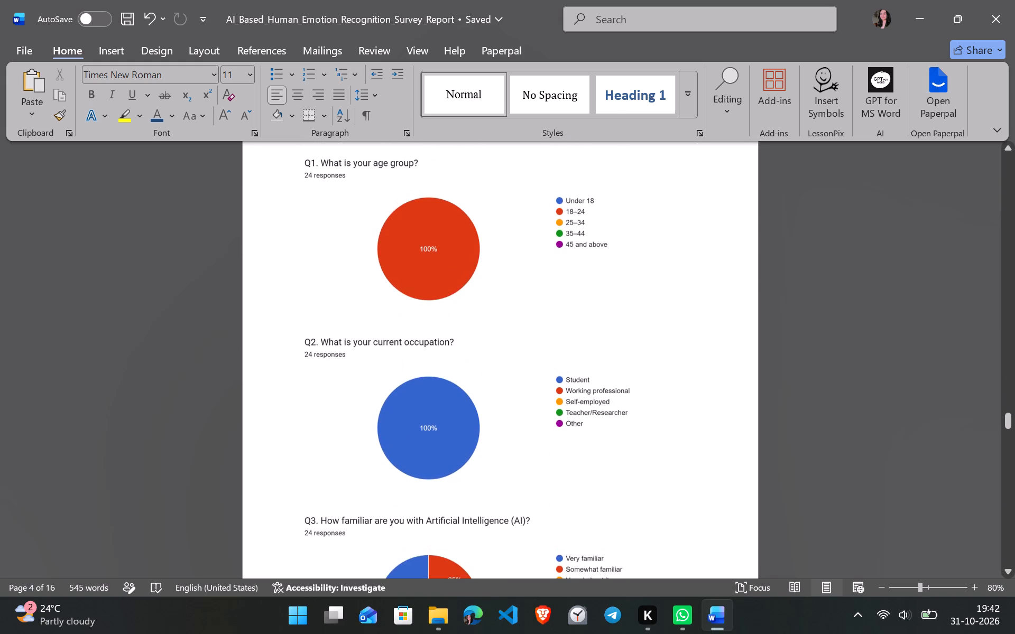
pyautogui.scroll(2, 339, 467)
pyautogui.hscroll(1, 339, 467)
pyautogui.click(411, 358)
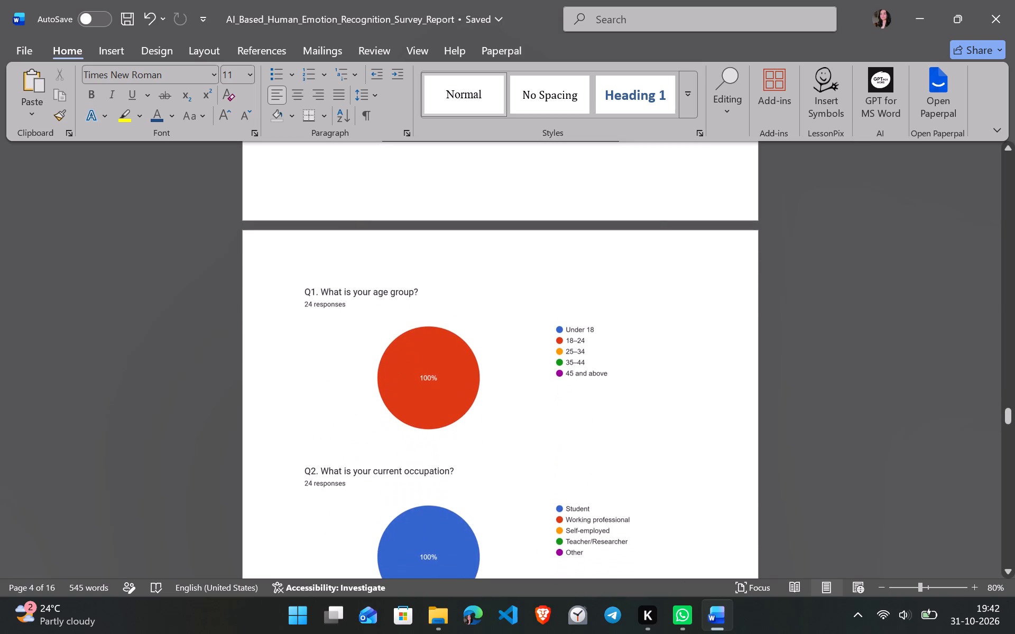
pyautogui.click(496, 502)
pyautogui.scroll(-1, 496, 502)
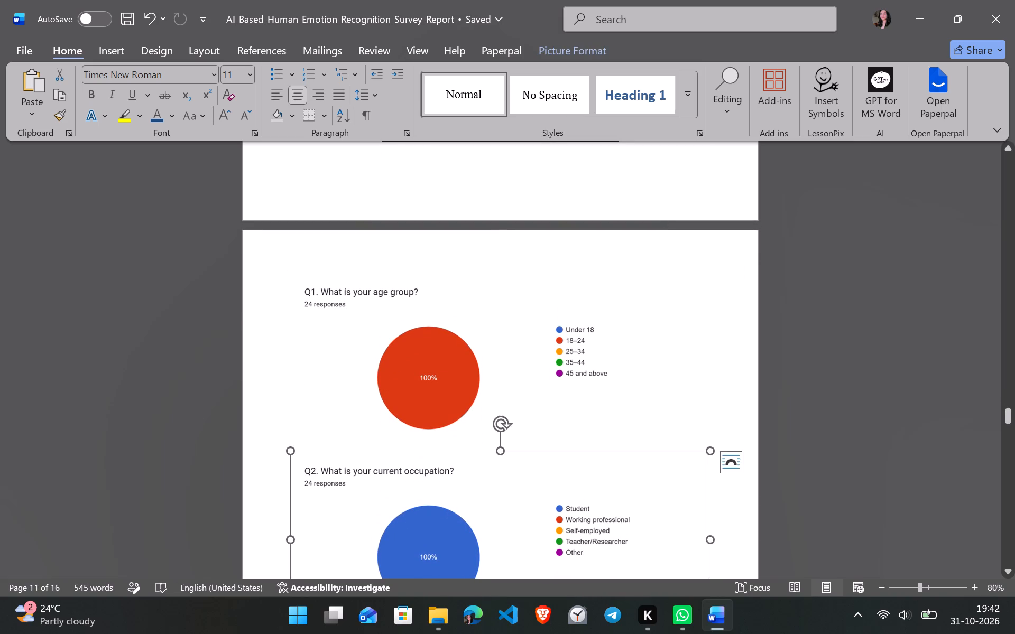
pyautogui.scroll(-2, 496, 502)
pyautogui.click(501, 460)
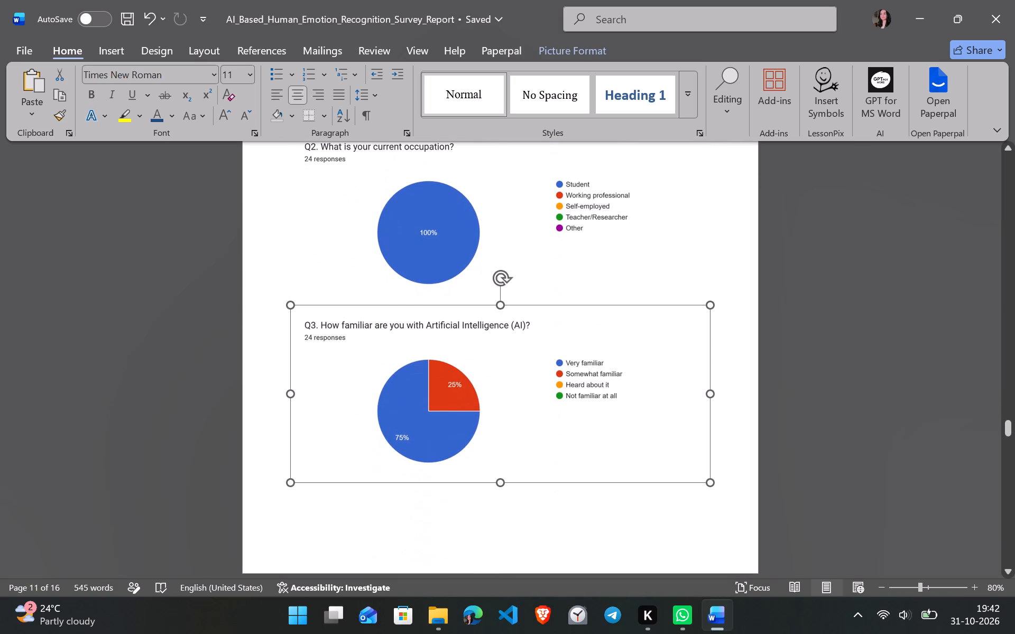
pyautogui.moveTo(501, 480); pyautogui.dragTo(503, 511)
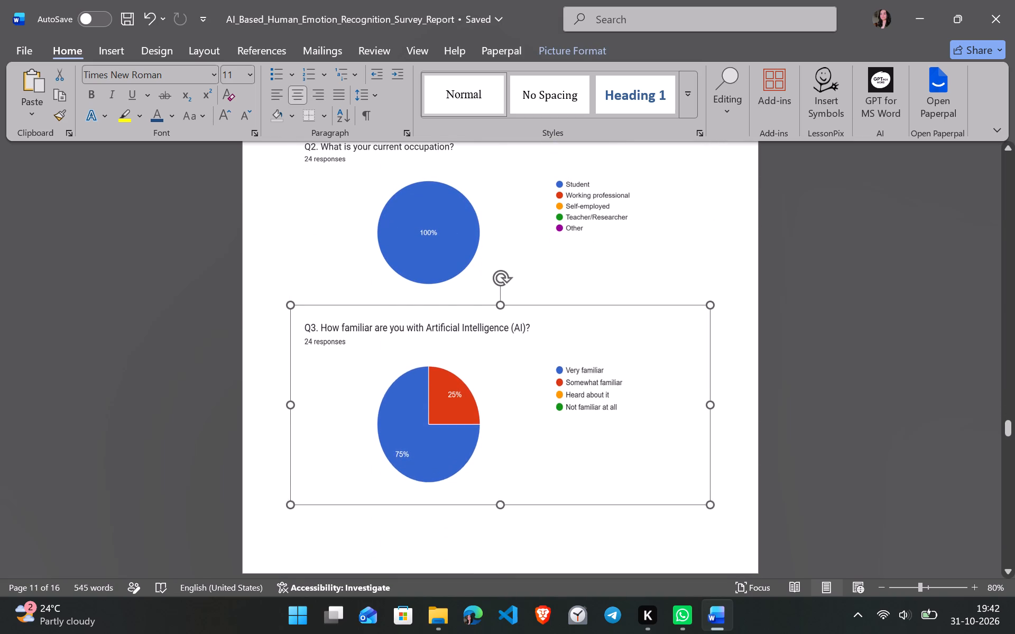
pyautogui.moveTo(503, 511); pyautogui.dragTo(510, 520)
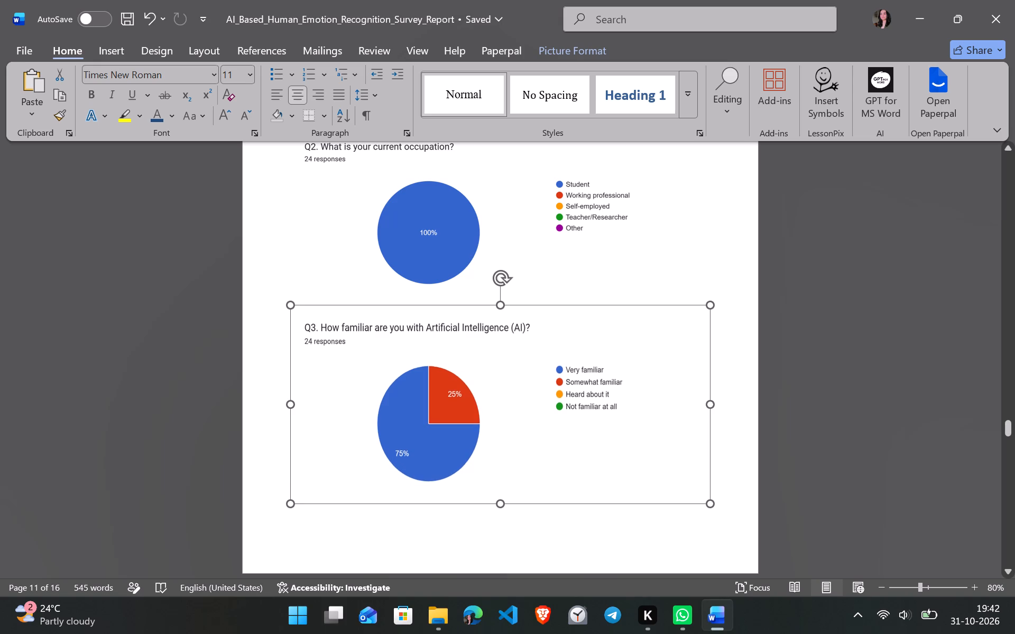
pyautogui.moveTo(510, 520); pyautogui.dragTo(517, 501)
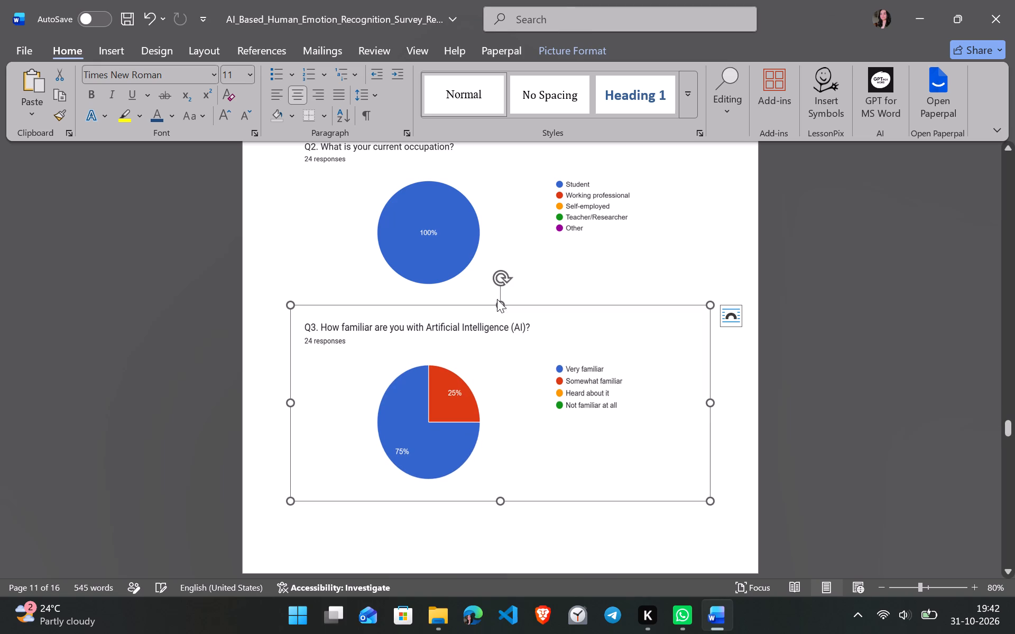
# Stretch the Q2 occupation pie chart image taller by extending its bottom edge, leaving the Q3 chart below it on the same page.
pyautogui.click(487, 254)
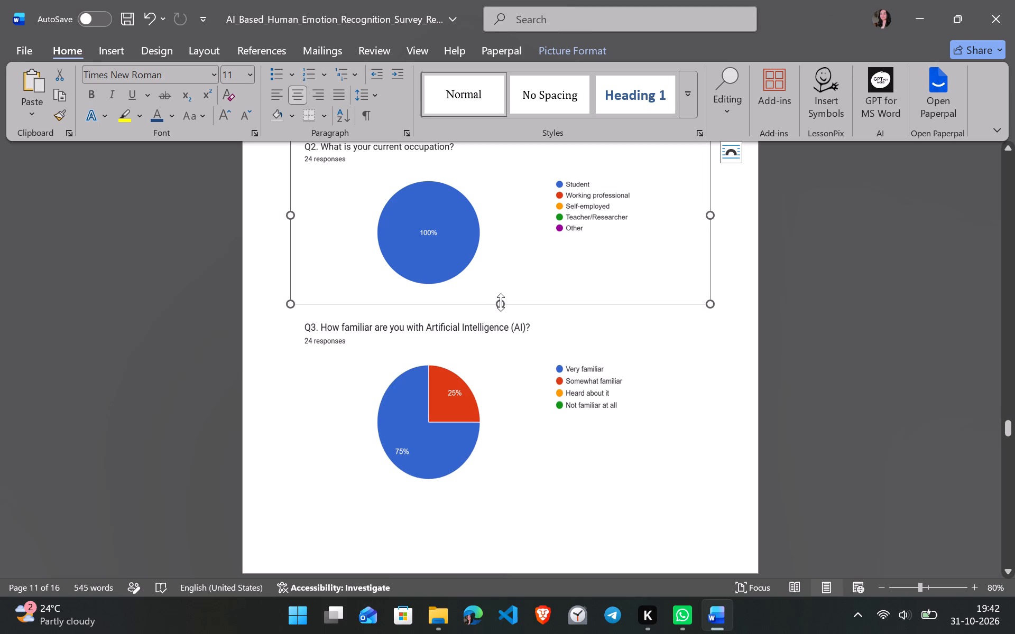
pyautogui.moveTo(501, 302); pyautogui.dragTo(501, 325)
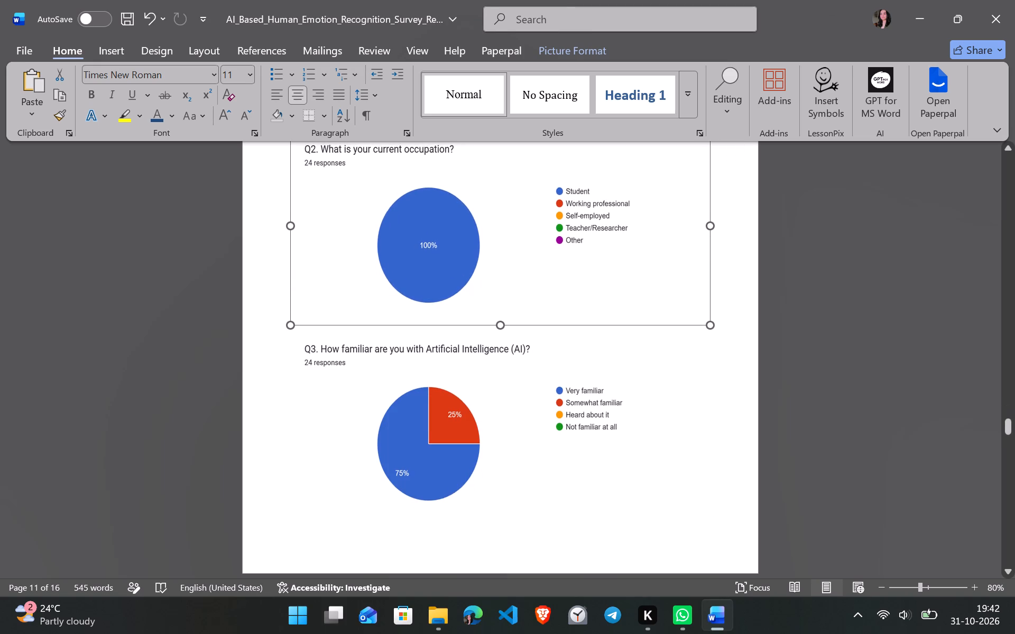
pyautogui.moveTo(501, 325); pyautogui.dragTo(501, 328)
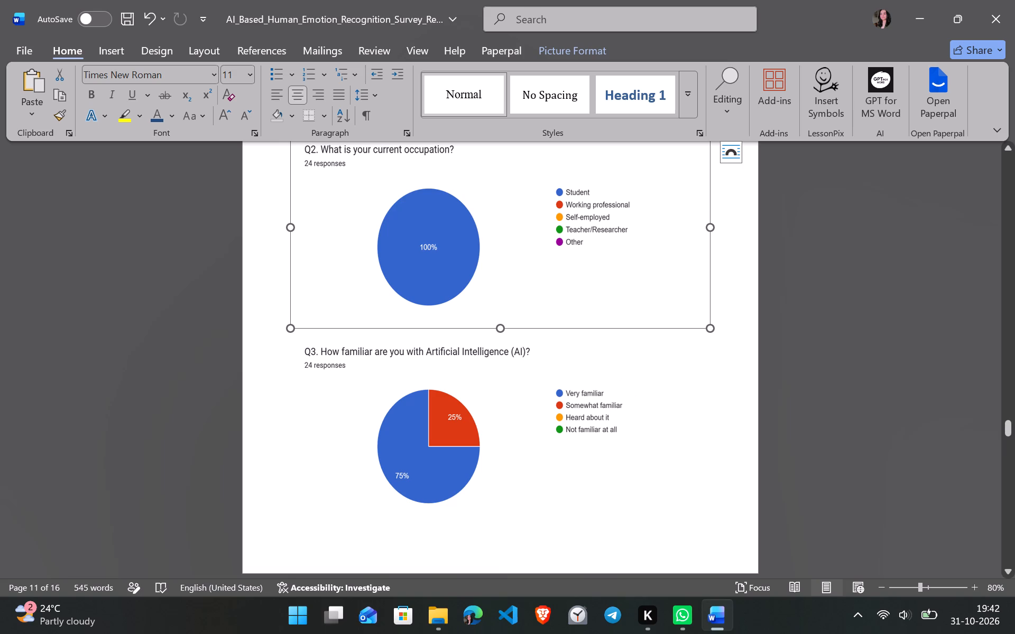
pyautogui.click(682, 436)
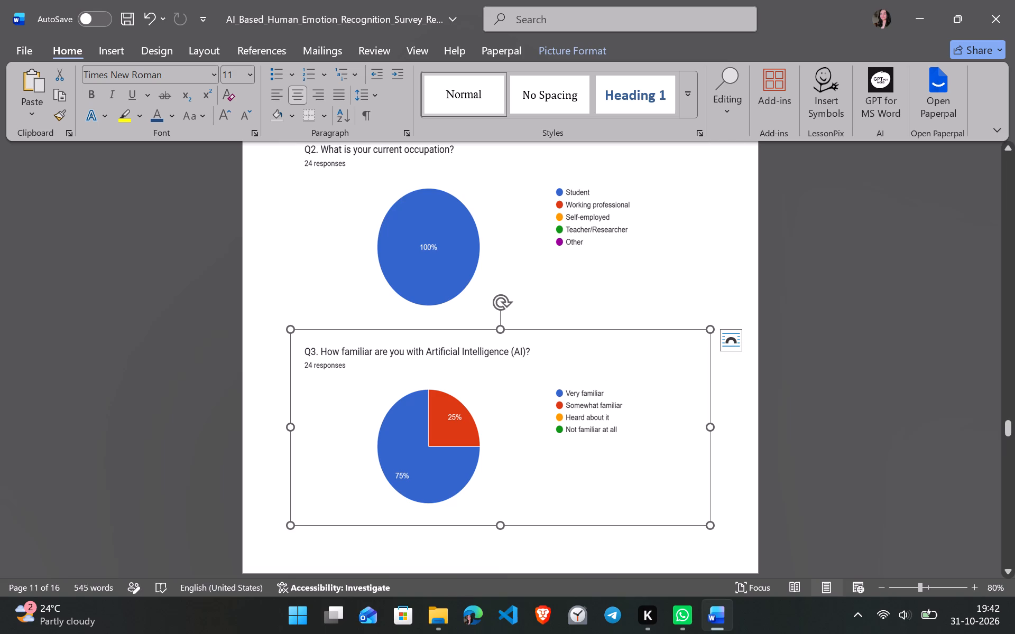
pyautogui.click(806, 317)
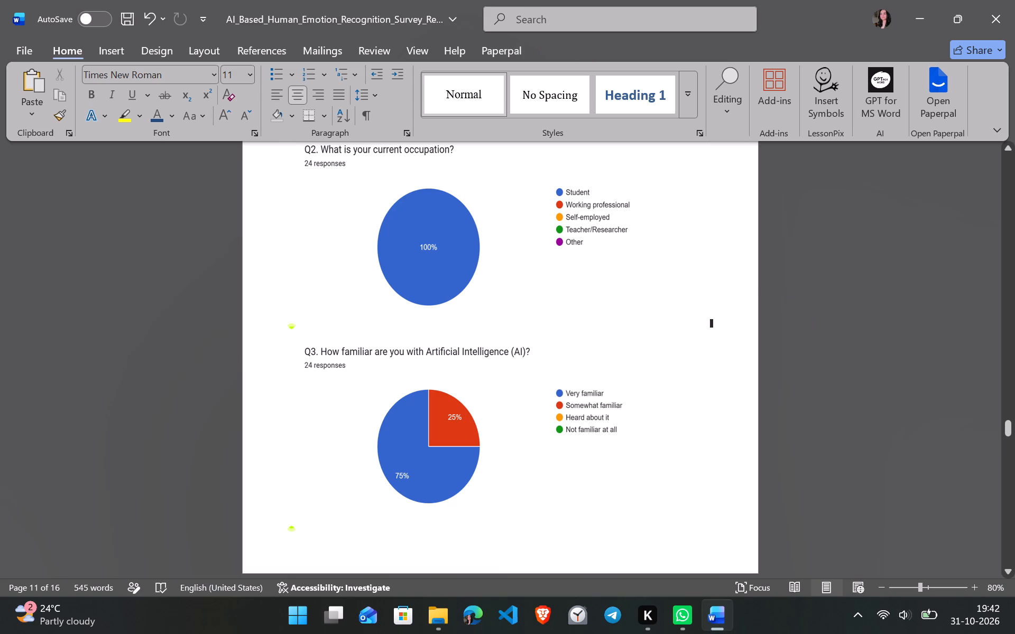
# Review the response charts from Q4 through Q15 and the response table that follows them.
pyautogui.scroll(-4, 707, 385)
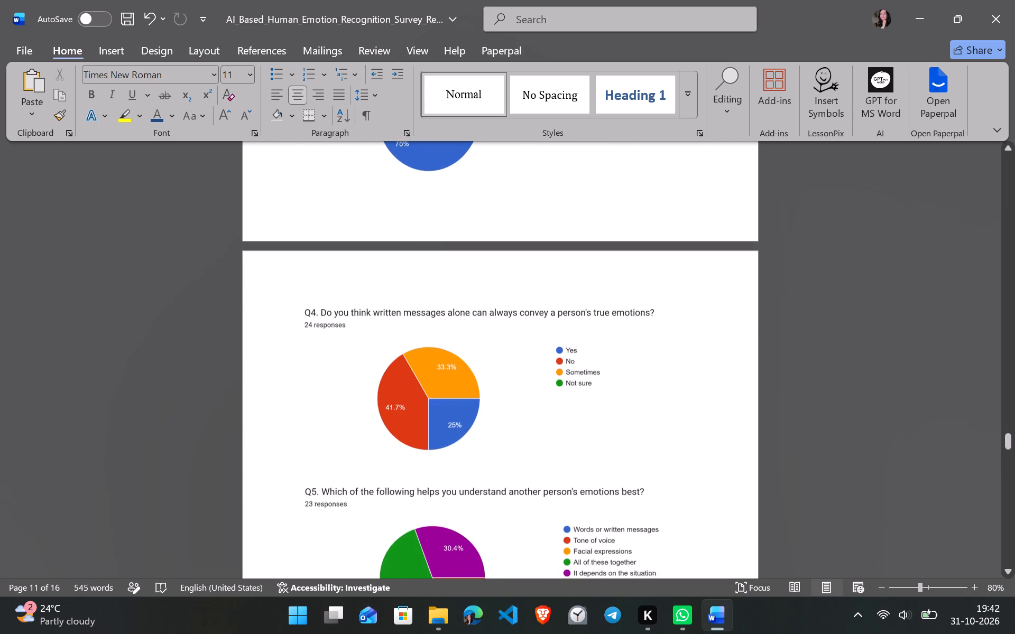
pyautogui.scroll(-2, 707, 385)
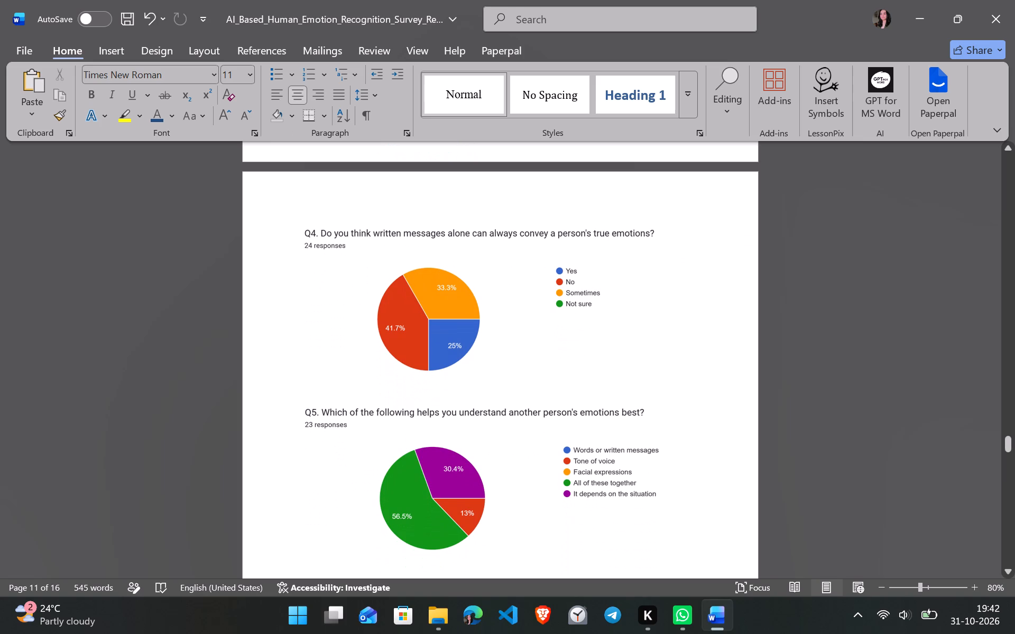
pyautogui.scroll(-3, 707, 385)
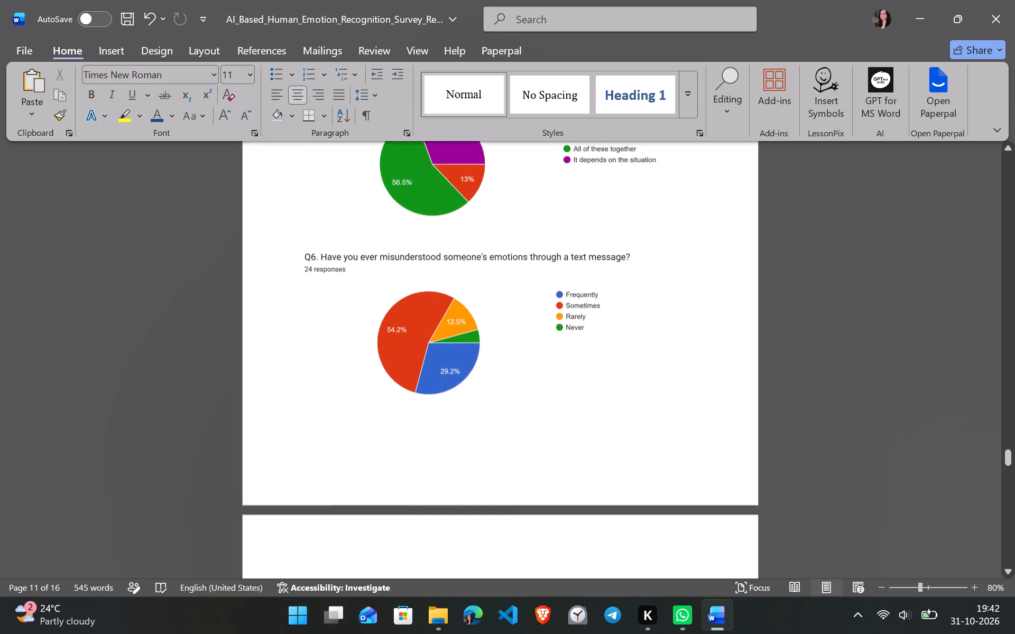
pyautogui.scroll(-4, 707, 385)
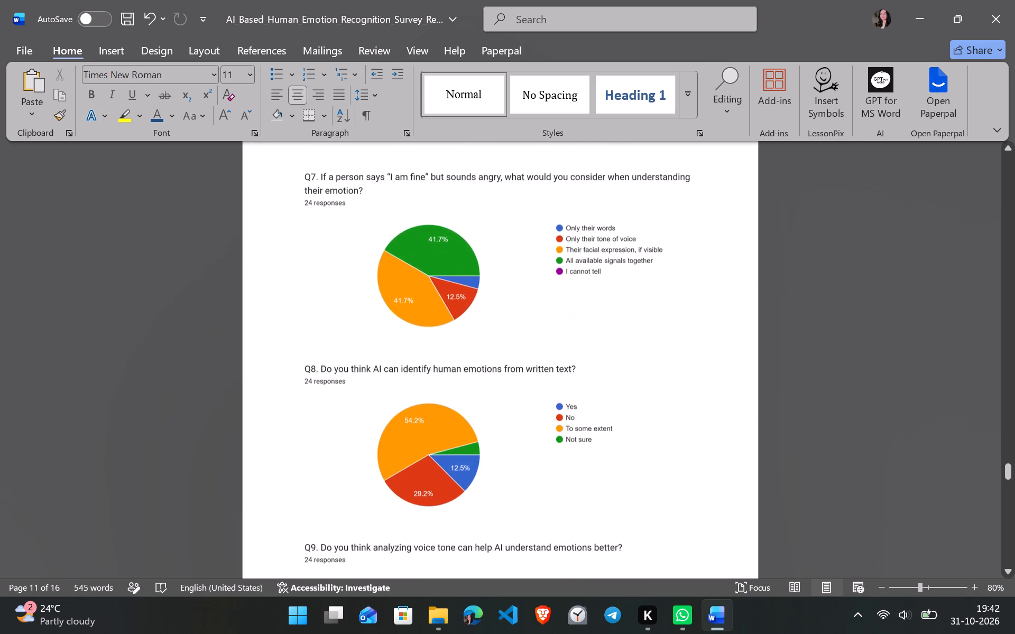
pyautogui.scroll(-7, 707, 385)
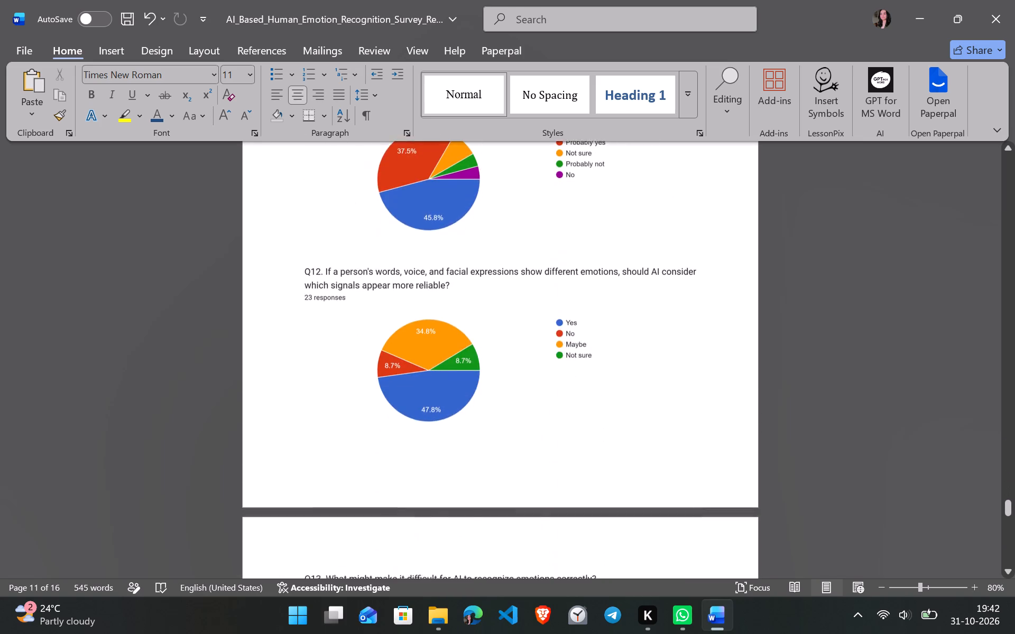
pyautogui.scroll(-4, 707, 385)
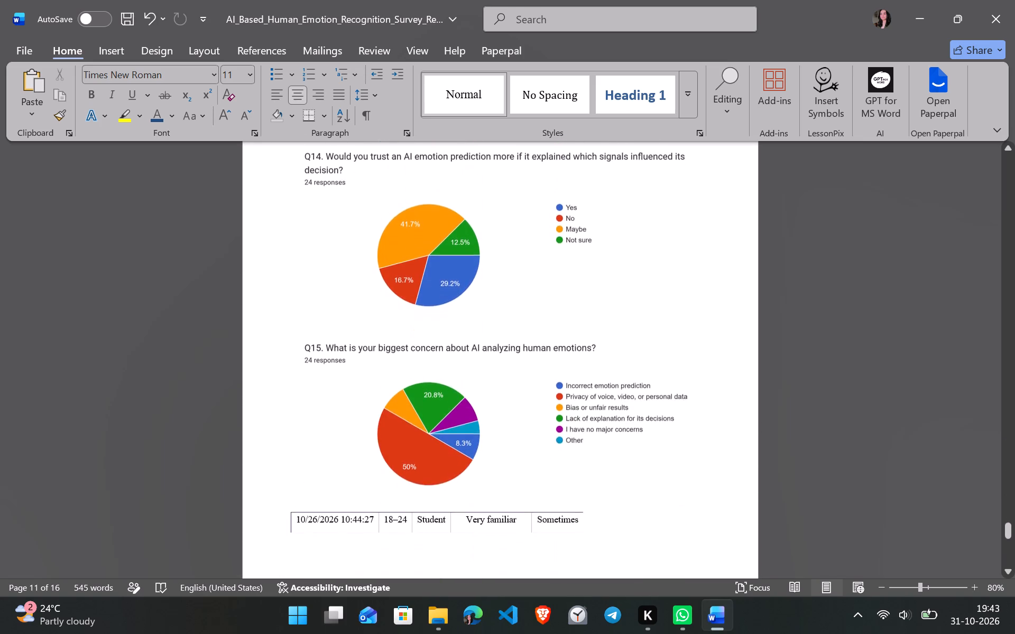
pyautogui.scroll(-3, 707, 385)
# Stretch the Q15 biggest-concern pie chart image slightly taller so the response table's first row moves to the following page.
pyautogui.scroll(1, 707, 385)
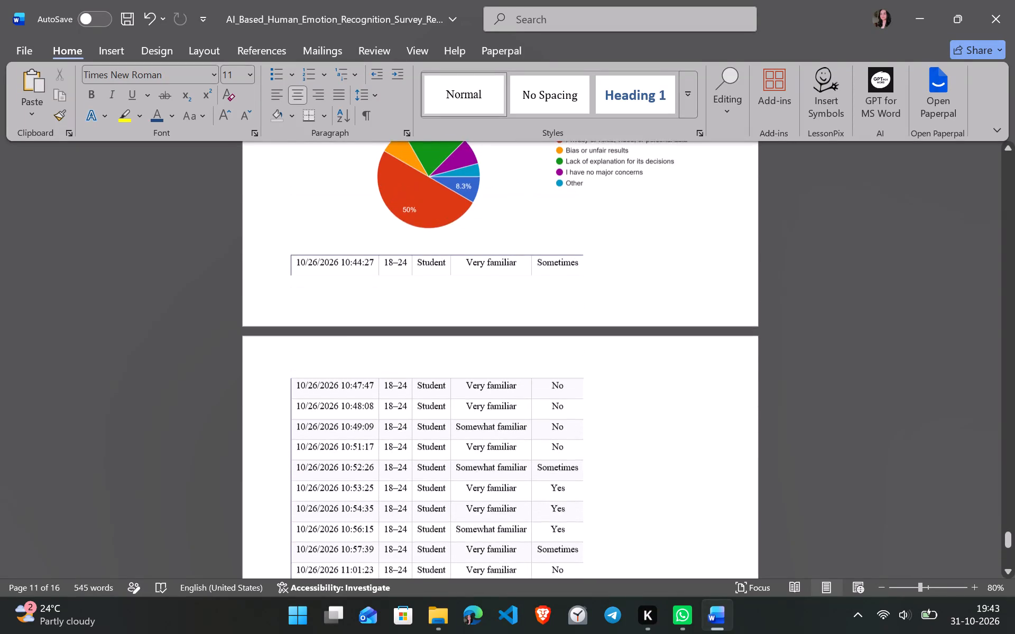
pyautogui.scroll(1, 707, 385)
pyautogui.click(557, 242)
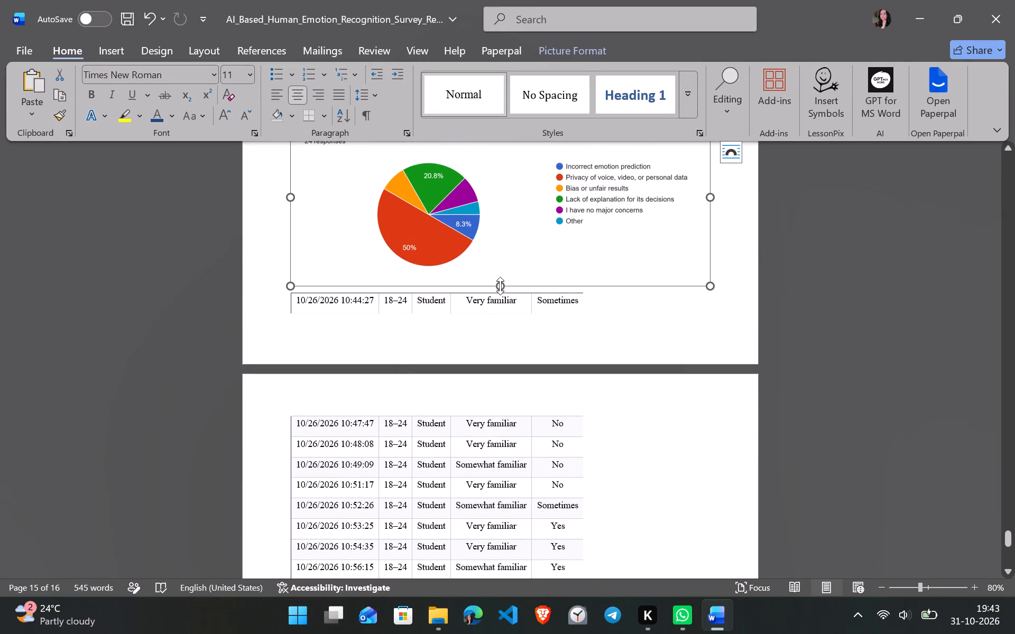
pyautogui.moveTo(500, 286); pyautogui.dragTo(500, 303)
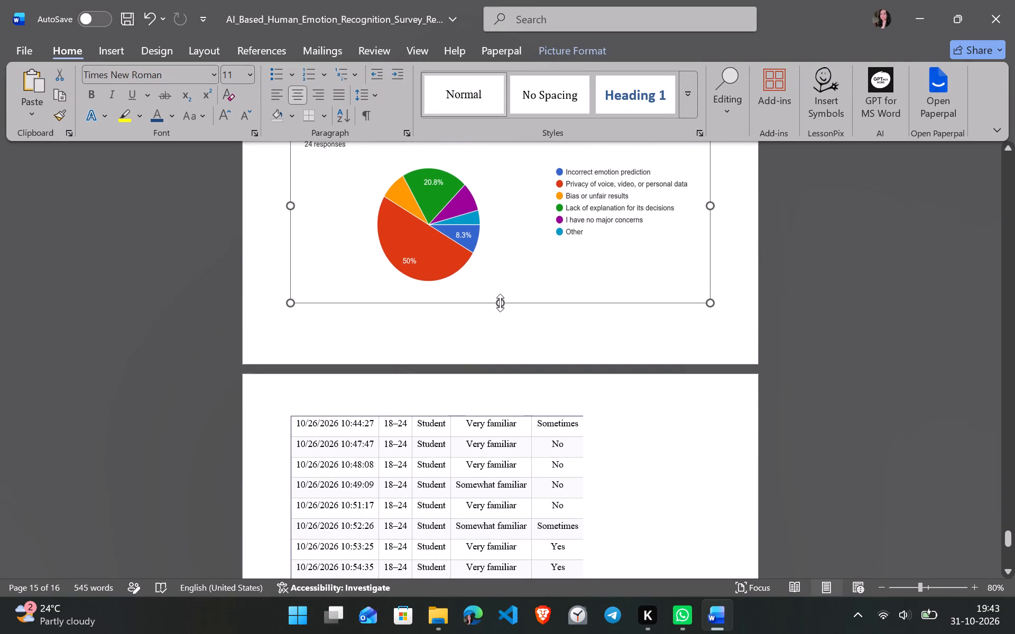
# Save the report with the resized response charts.
pyautogui.click(126, 29)
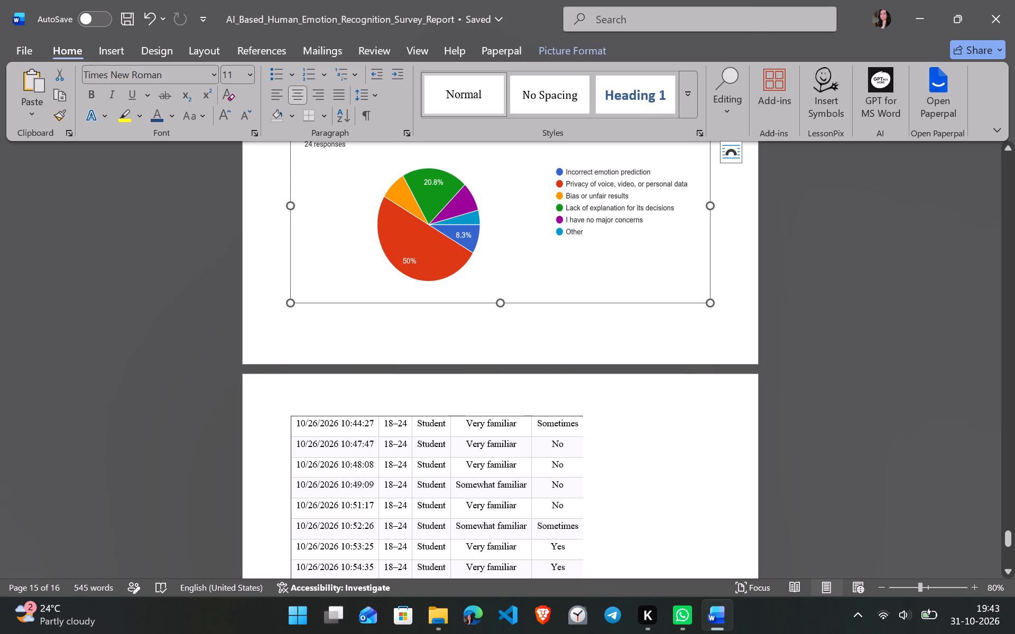
# Remove the number 2.5 from the "Survey Questionnaire" heading on page 3.
pyautogui.scroll(10, 583, 388)
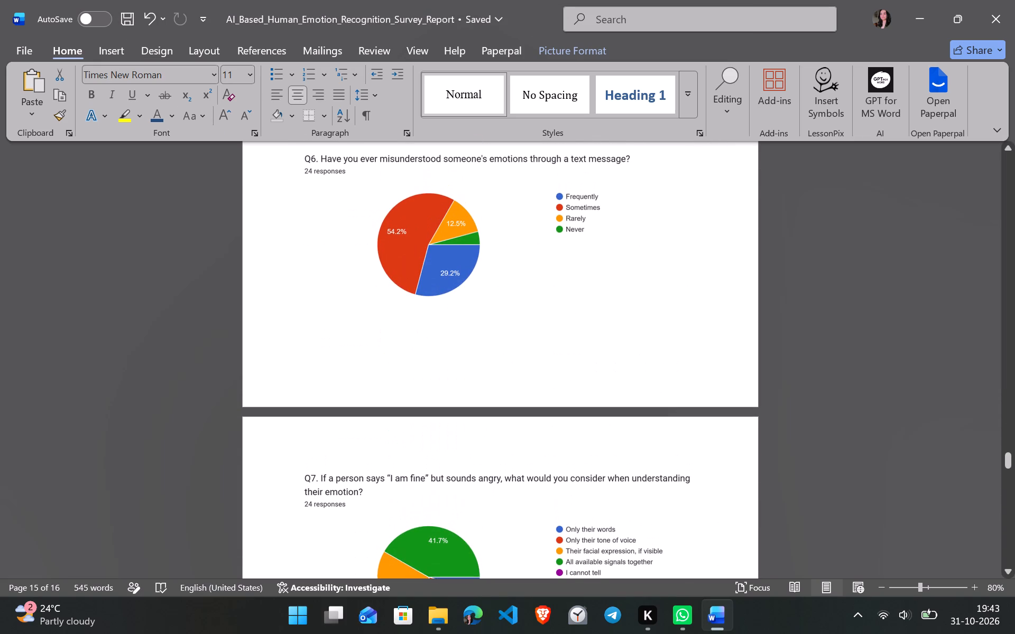
pyautogui.keyDown('ctrl'); pyautogui.scroll(-3, 446, 319); pyautogui.keyUp('ctrl')
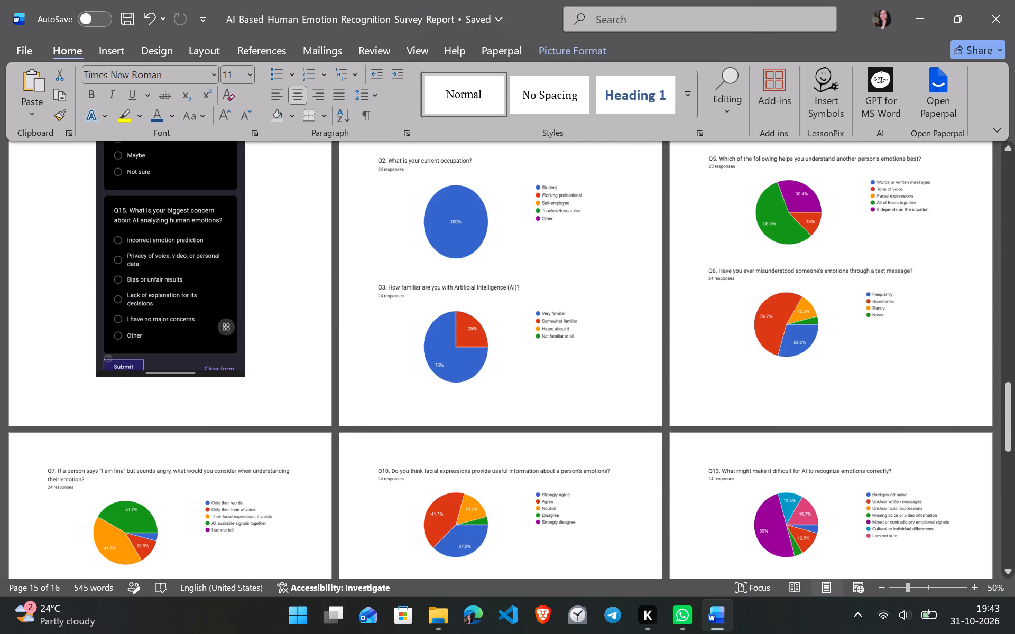
pyautogui.scroll(12, 446, 319)
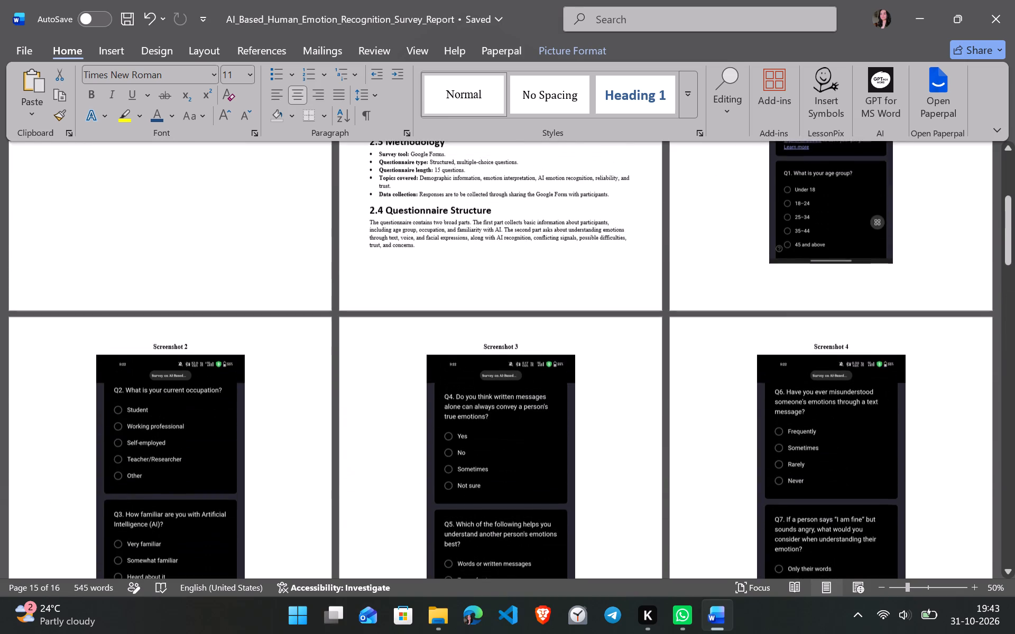
pyautogui.scroll(6, 446, 319)
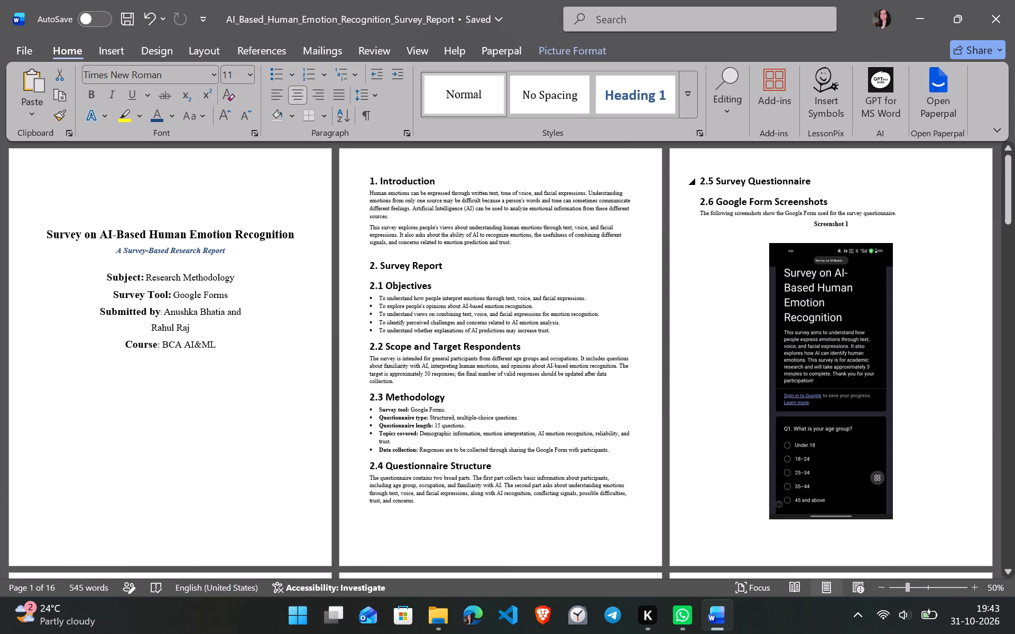
pyautogui.moveTo(823, 179); pyautogui.dragTo(699, 183)
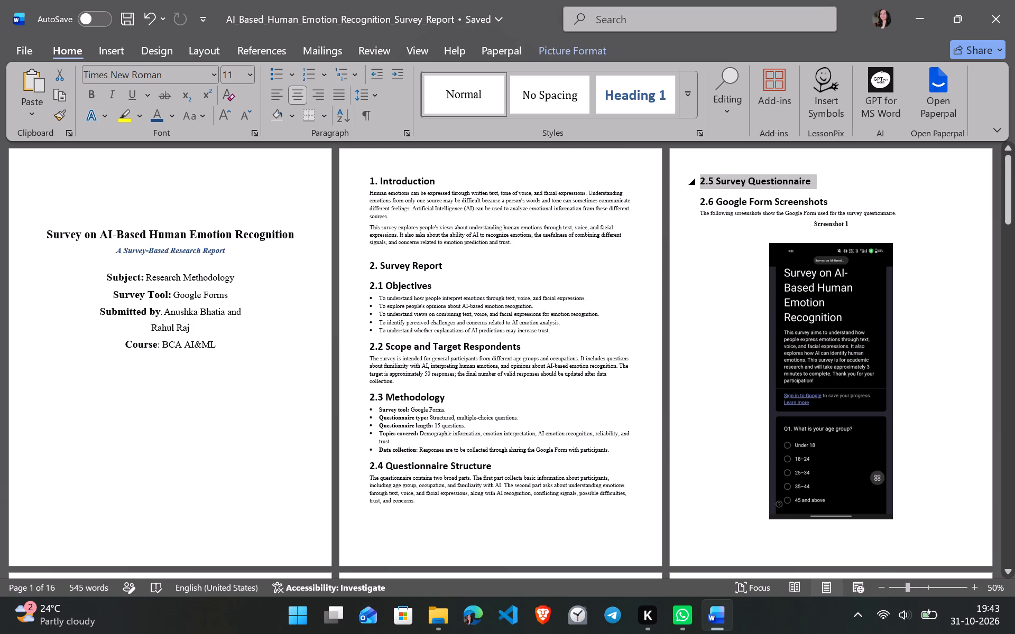
pyautogui.moveTo(699, 183); pyautogui.dragTo(716, 182)
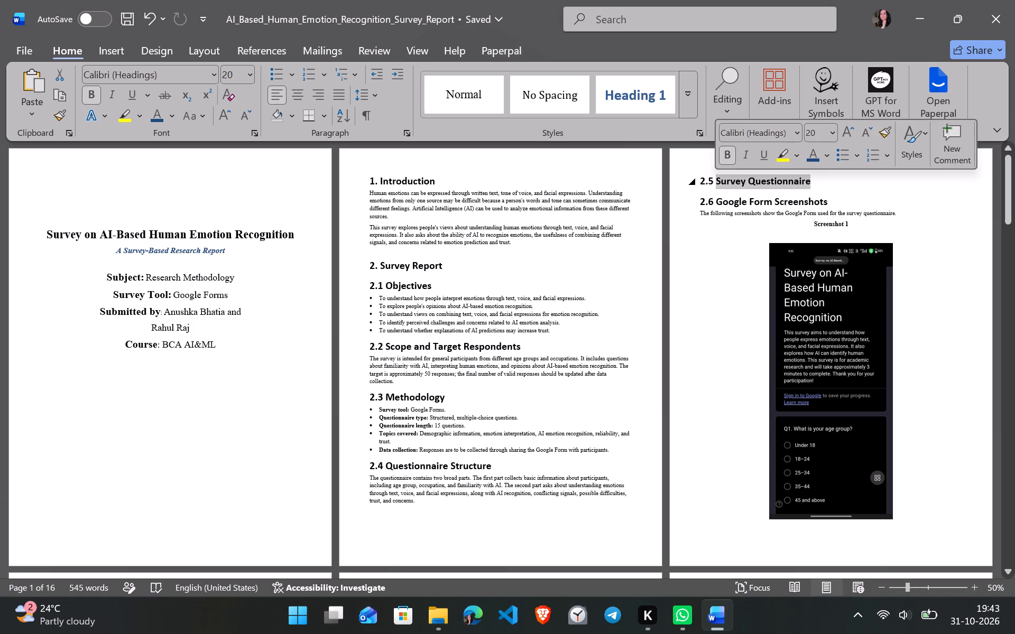
pyautogui.click(713, 286)
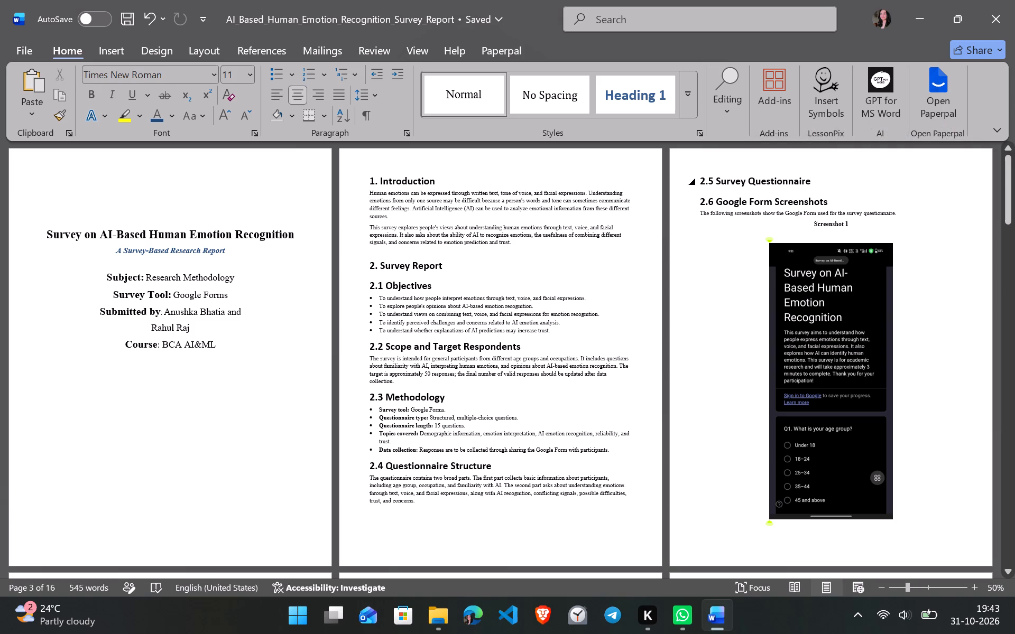
pyautogui.moveTo(713, 179); pyautogui.dragTo(700, 182)
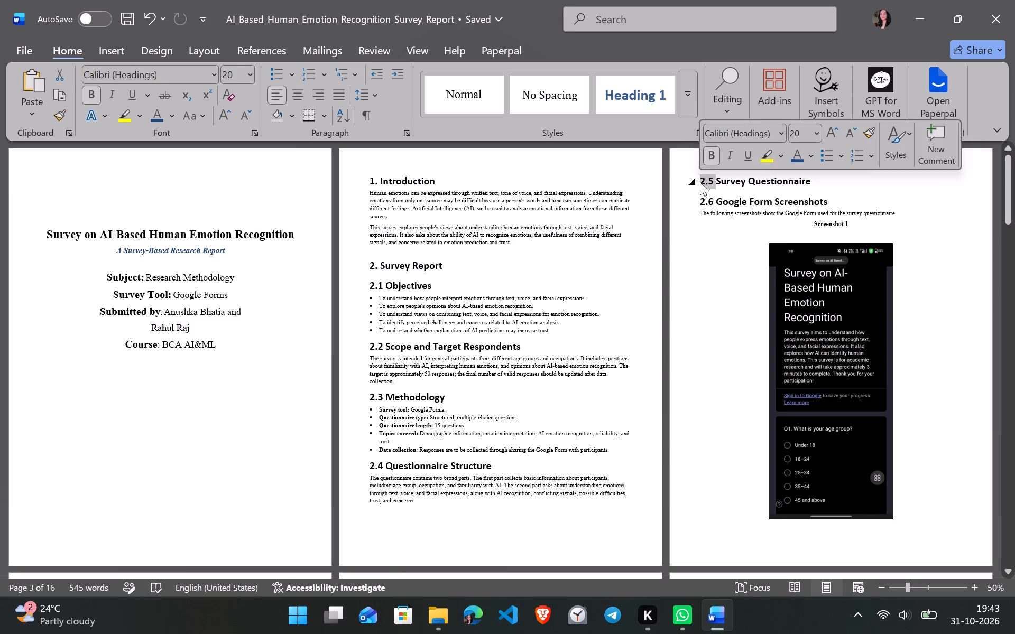
pyautogui.press('BackSpace')
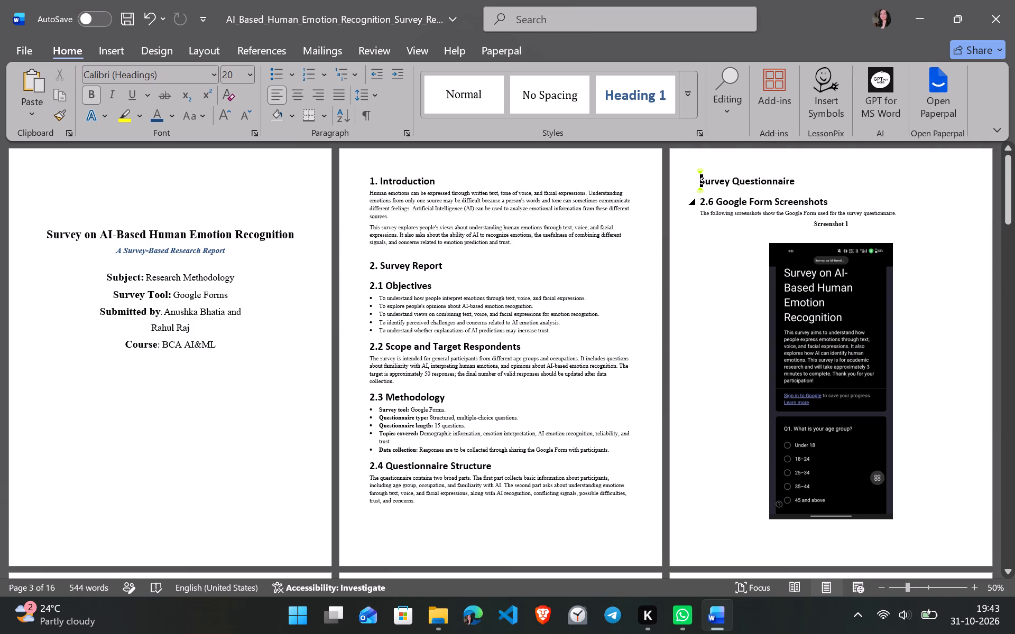
# Renumber the "Google Form Screenshots" heading as 2.5.
pyautogui.click(712, 200)
pyautogui.press('BackSpace')
pyautogui.press('5')
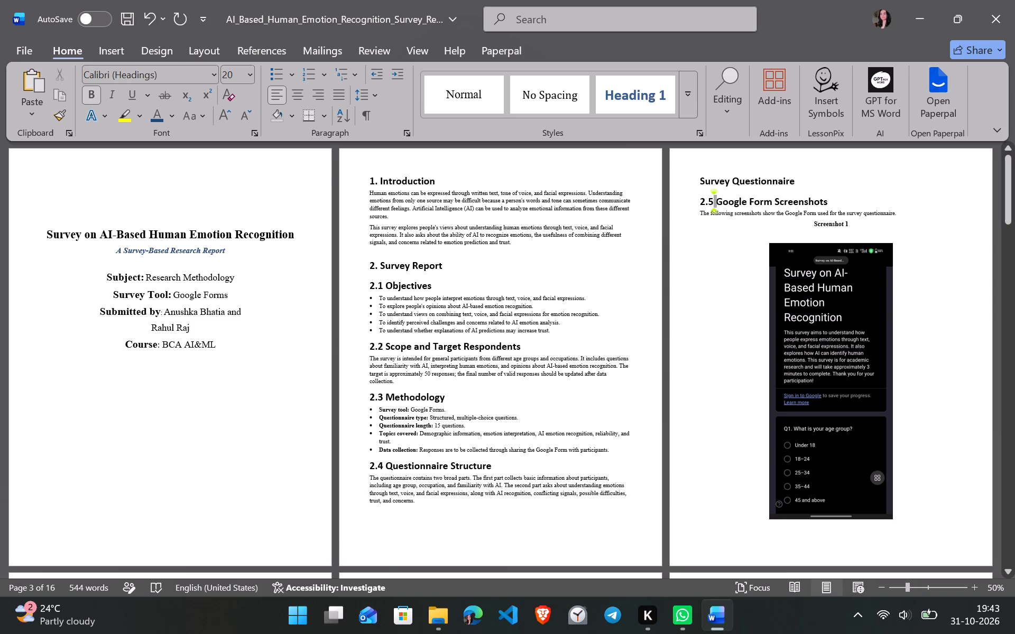
# Review the layout of the Google Form screenshot pages and the response chart pages.
pyautogui.scroll(-7, 746, 357)
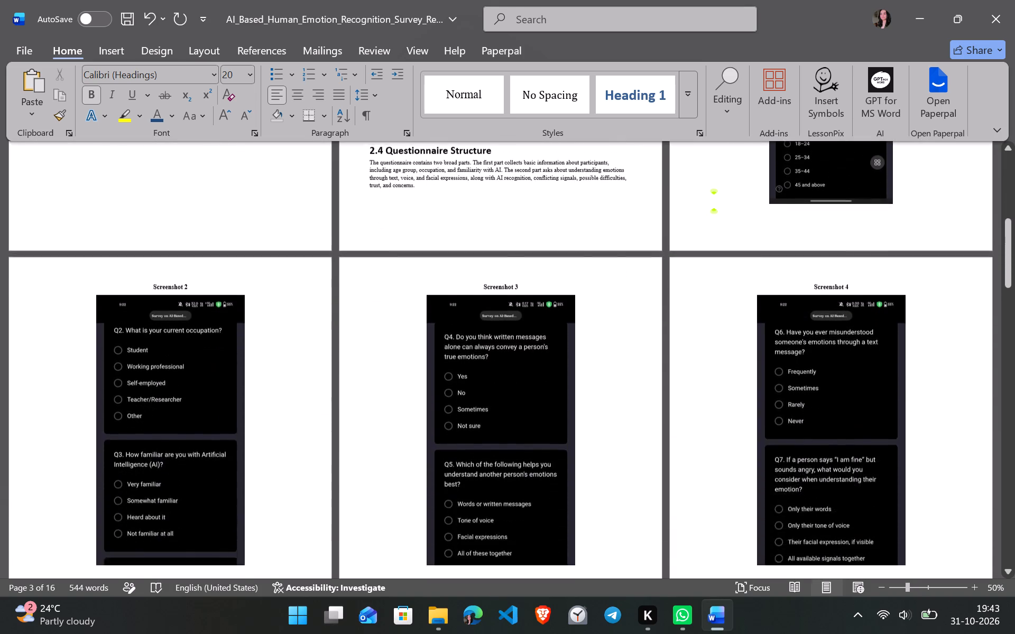
pyautogui.scroll(-8, 746, 357)
pyautogui.scroll(1, 746, 357)
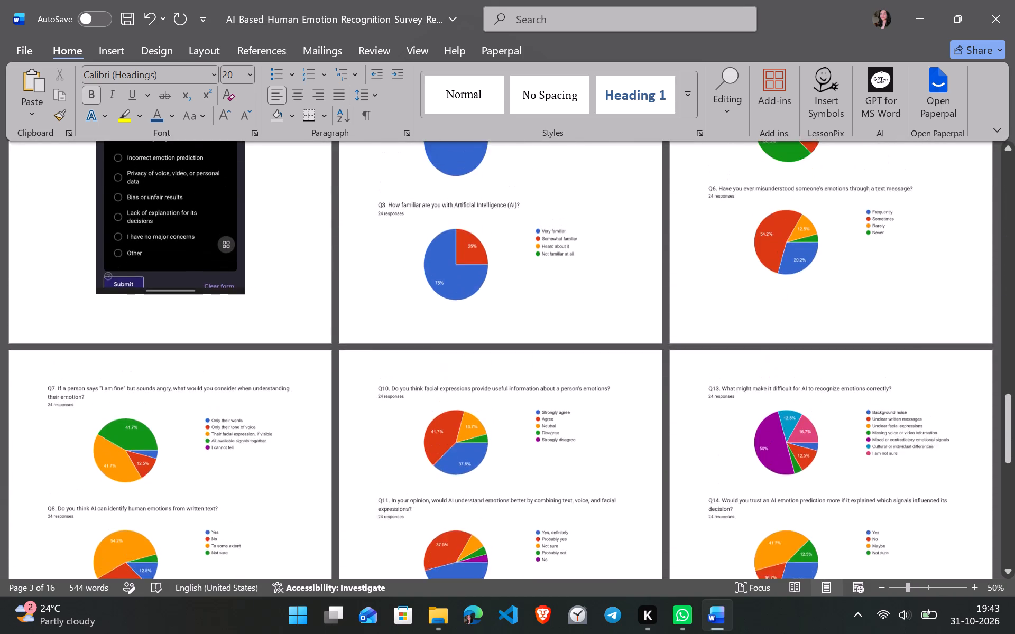
pyautogui.scroll(4, 746, 357)
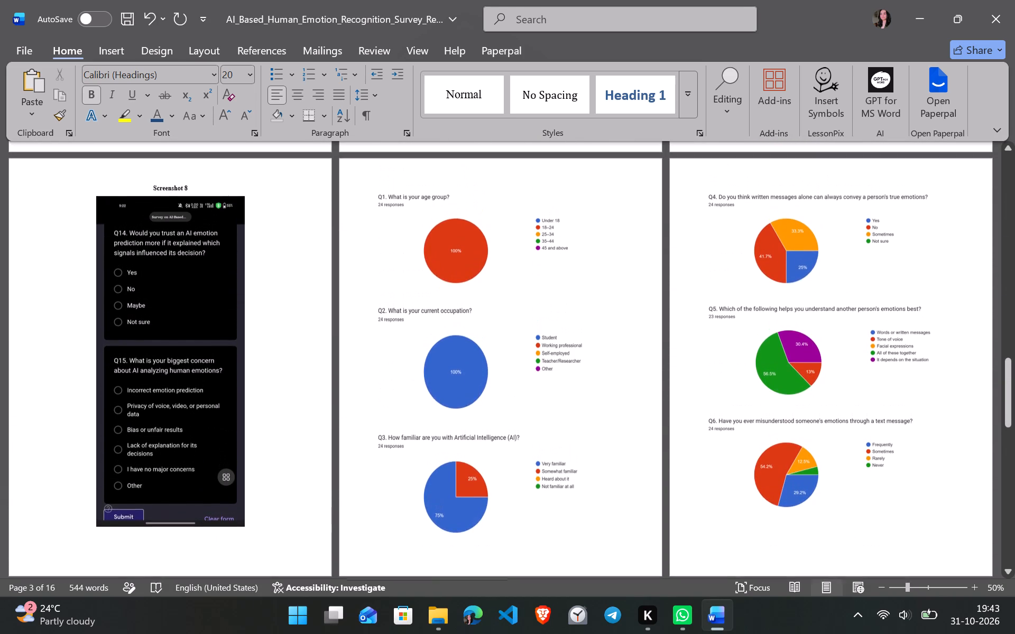
# Save the report with the updated page 3 headings.
pyautogui.click(123, 22)
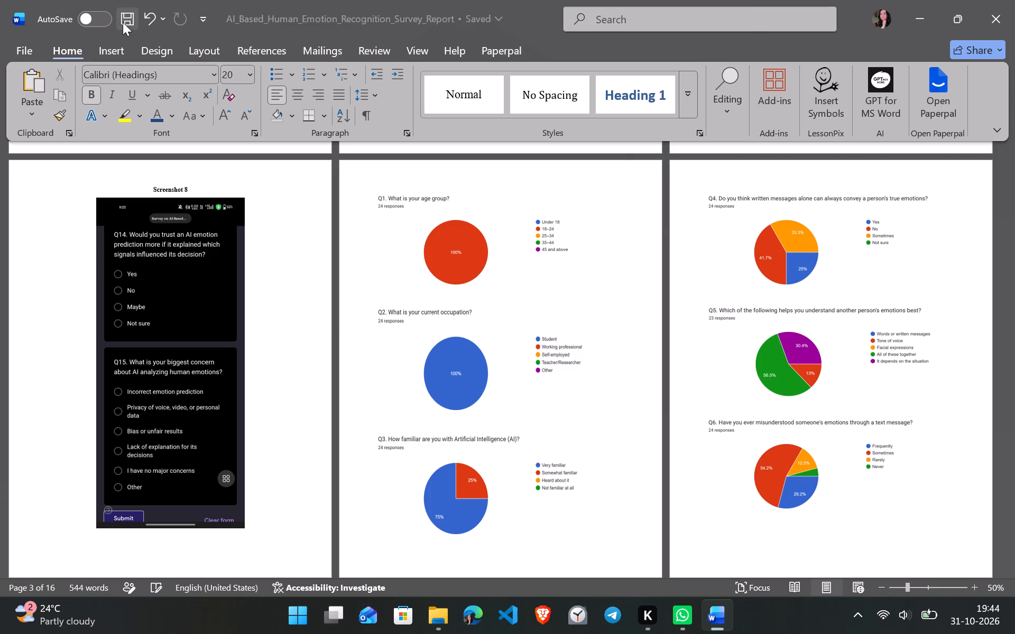
pyautogui.scroll(10, 598, 335)
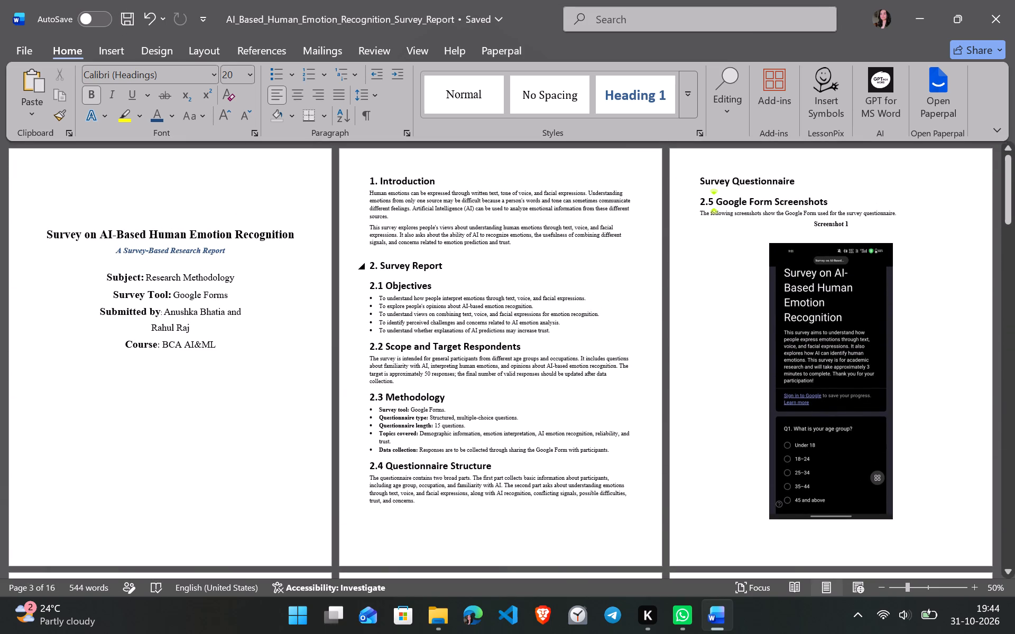
pyautogui.click(127, 21)
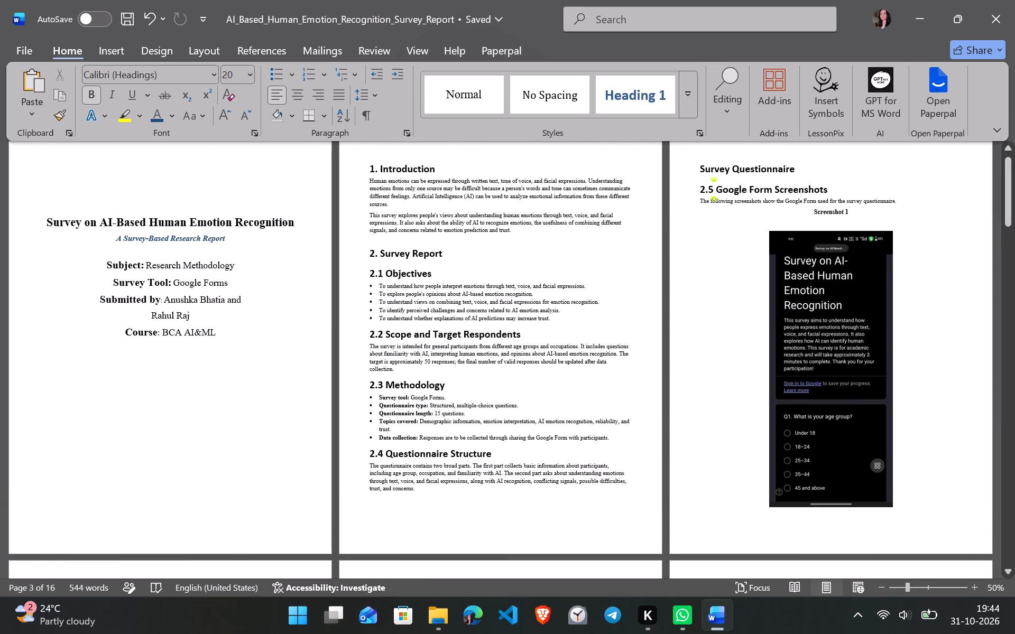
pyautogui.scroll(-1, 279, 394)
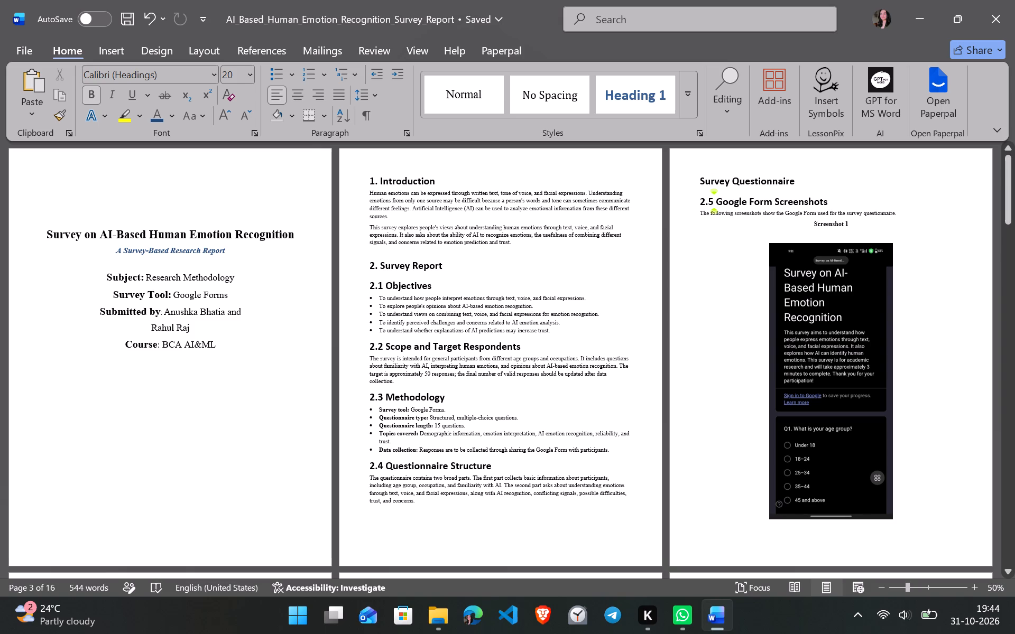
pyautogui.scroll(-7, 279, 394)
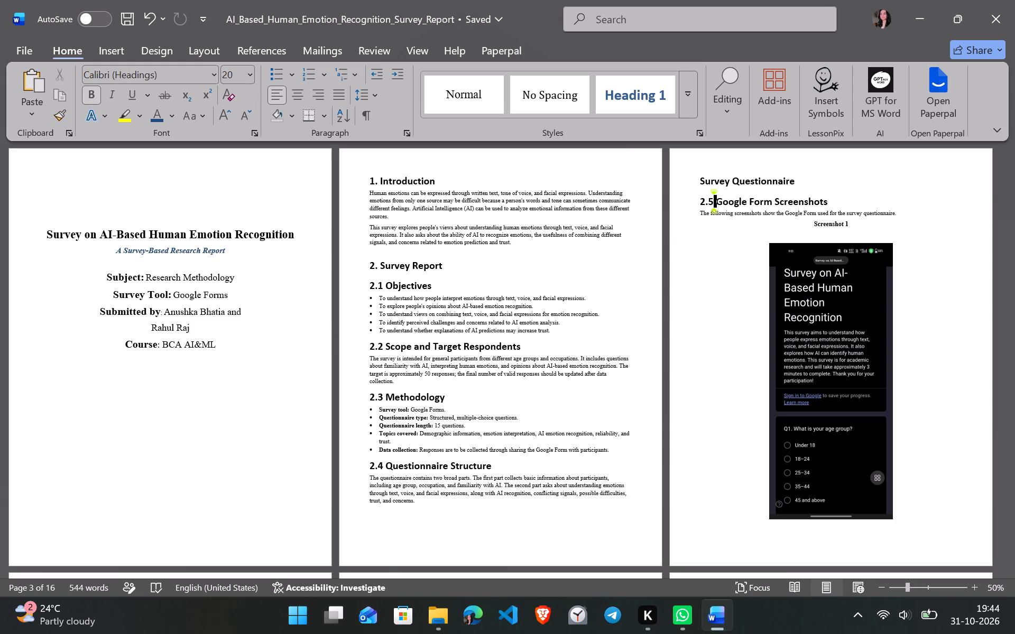
# Review the report from the page 3 headings through the form screenshots and response charts to the response table on the last page.
pyautogui.scroll(-1, 279, 394)
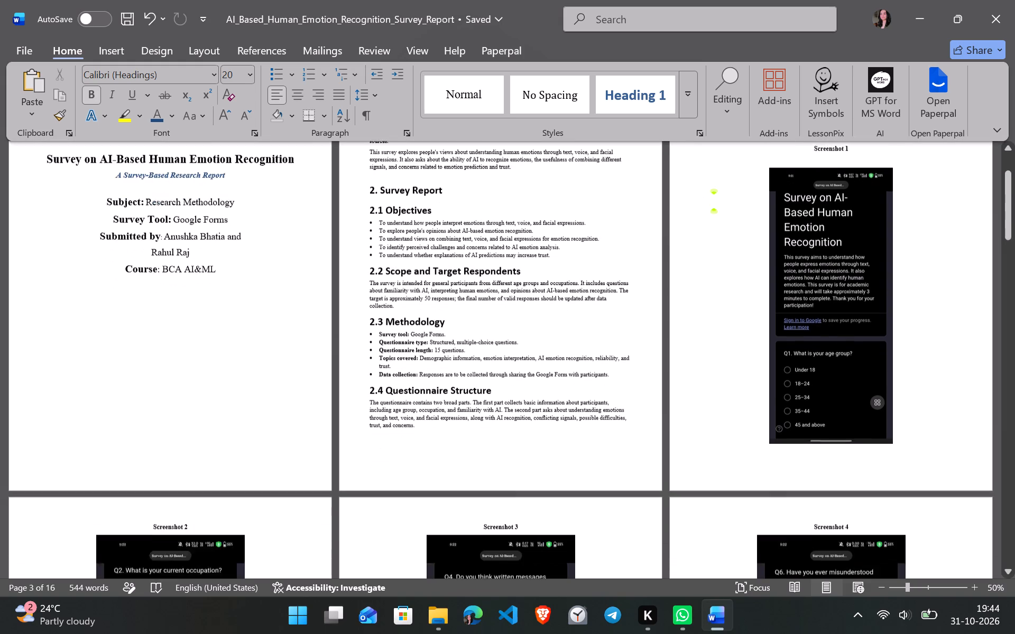
pyautogui.scroll(-4, 279, 394)
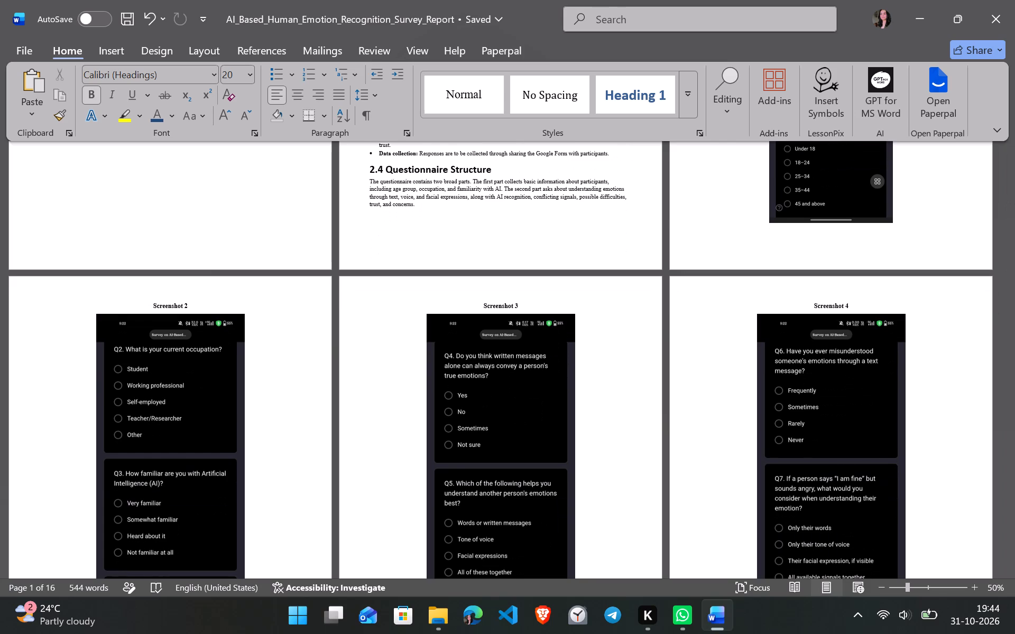
pyautogui.scroll(-8, 279, 394)
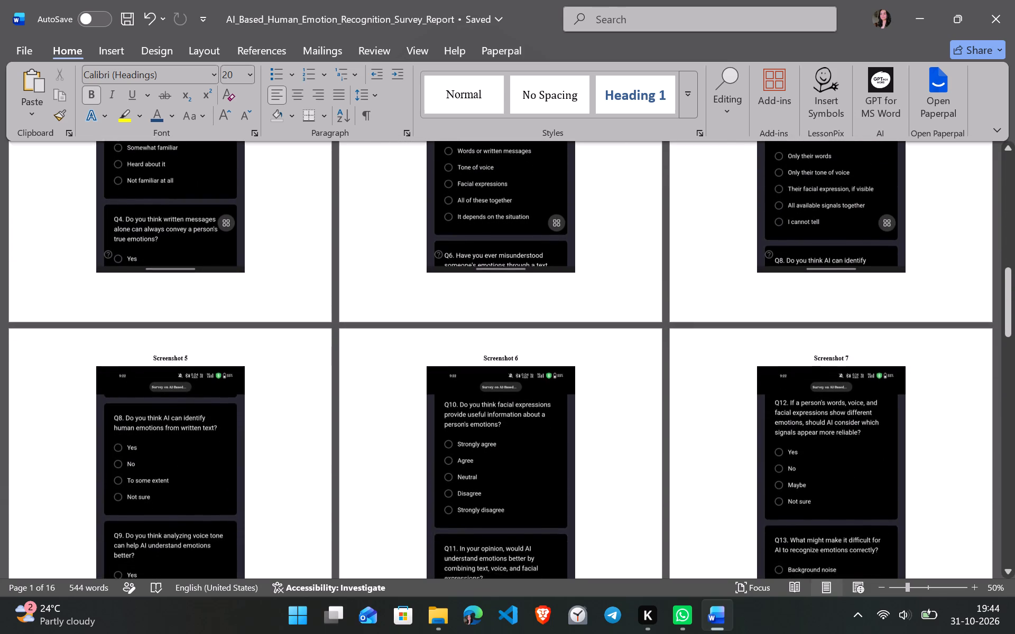
pyautogui.scroll(-14, 279, 394)
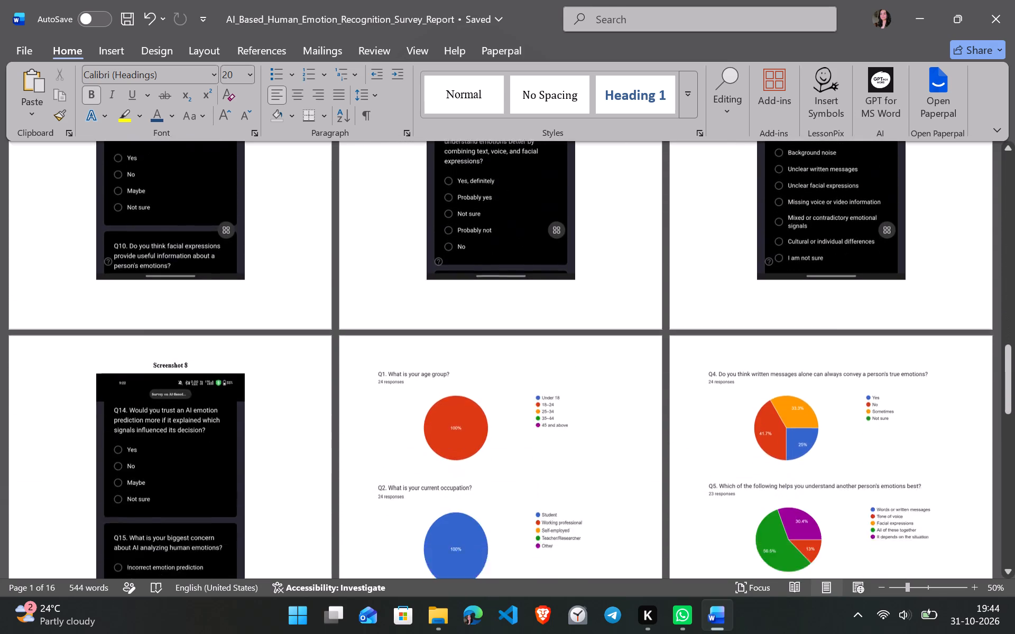
pyautogui.scroll(-2, 279, 394)
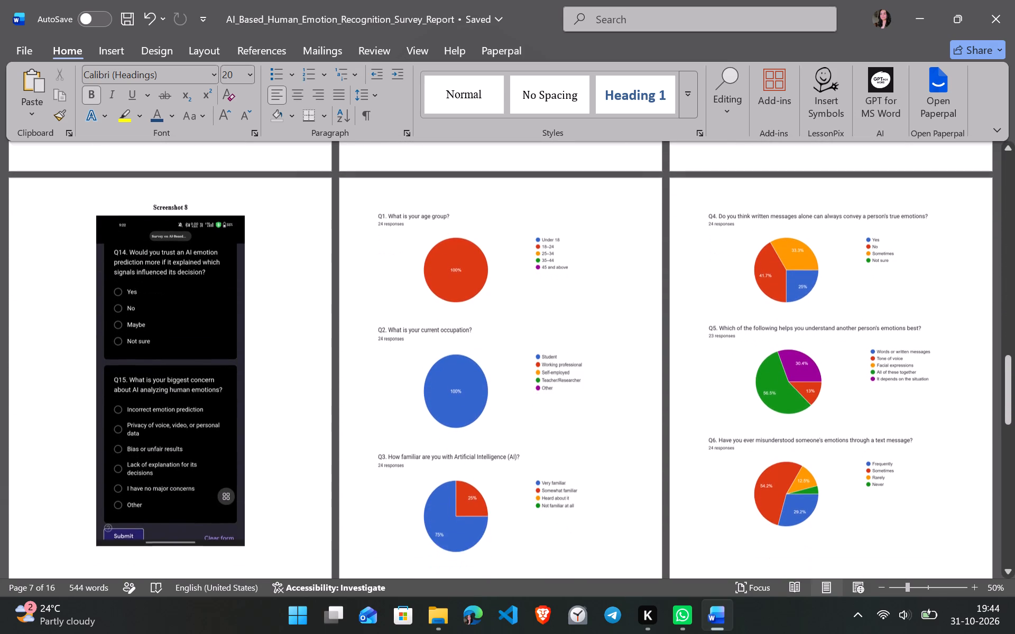
pyautogui.scroll(-5, 279, 394)
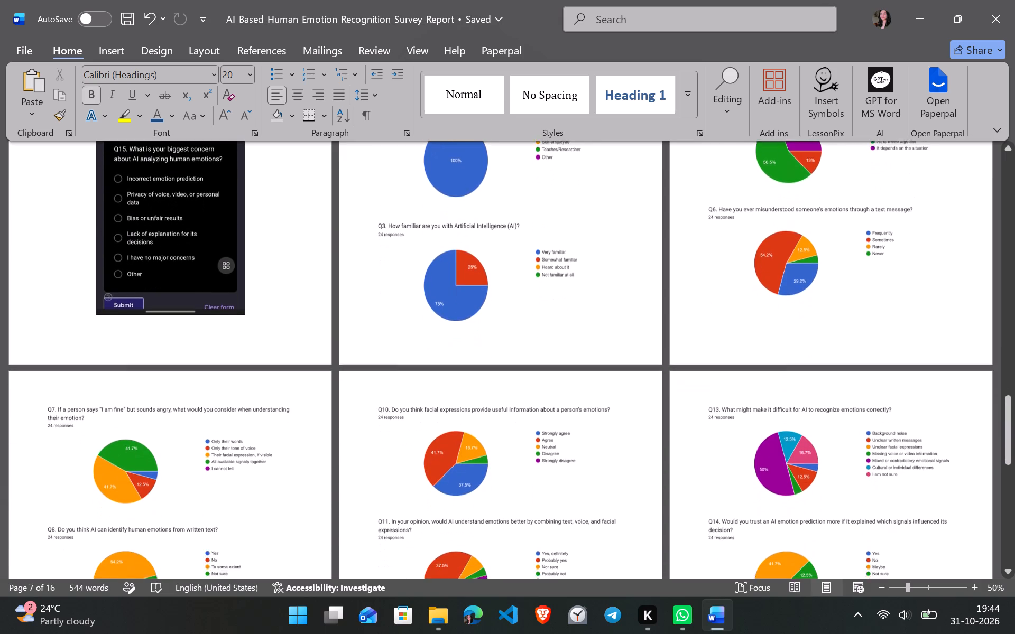
pyautogui.scroll(-3, 279, 394)
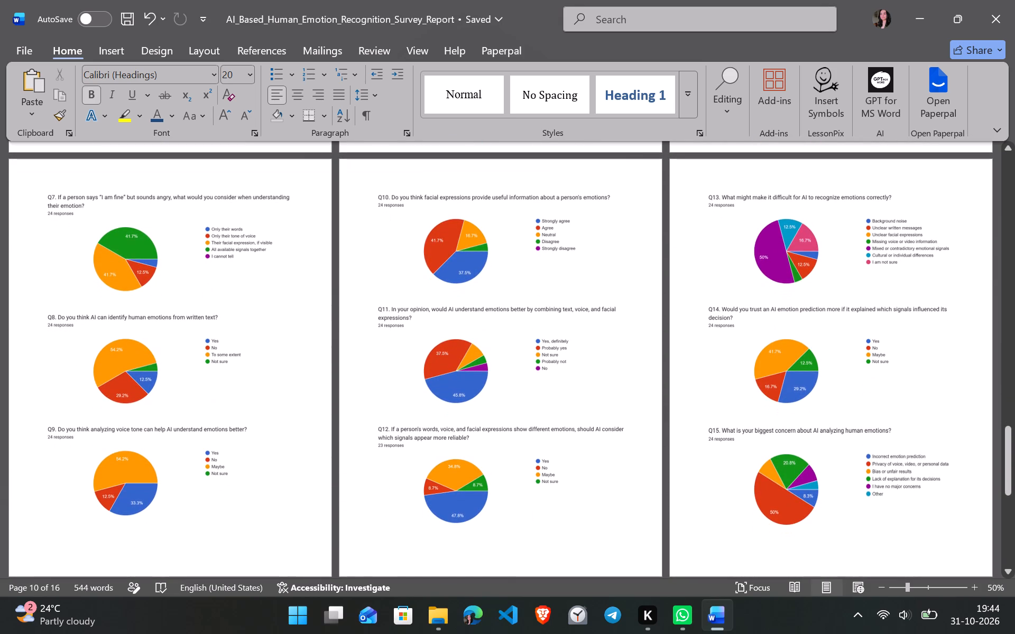
pyautogui.scroll(-13, 279, 394)
pyautogui.scroll(1, 279, 394)
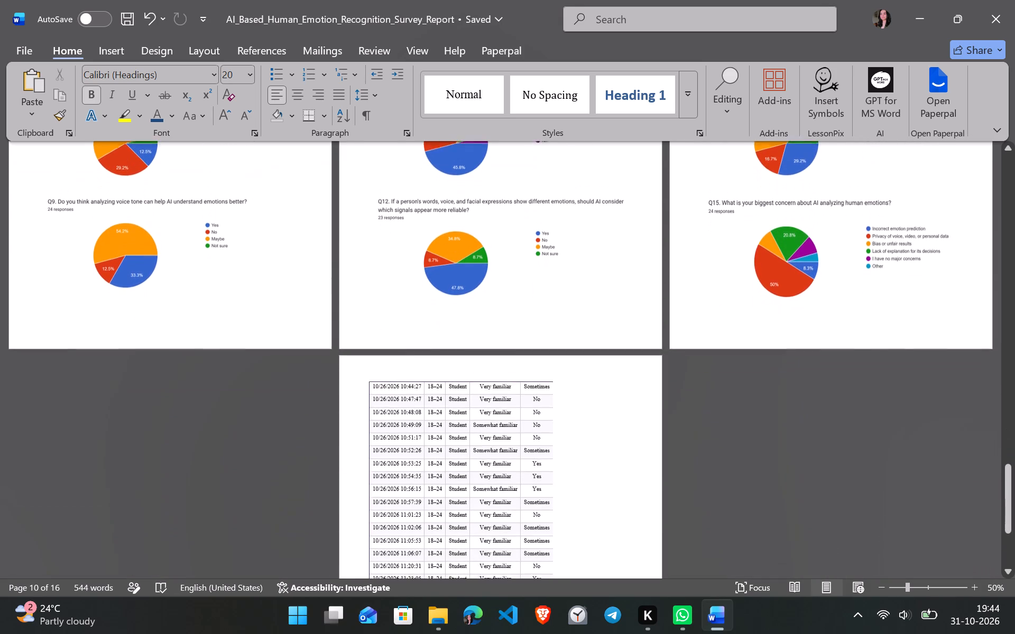
pyautogui.scroll(-4, 279, 394)
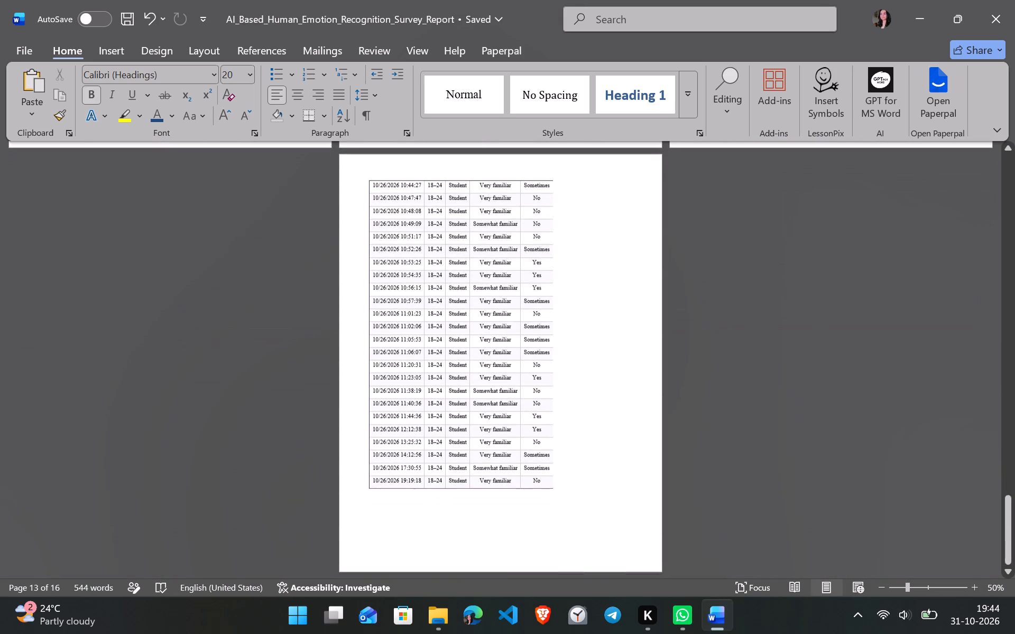
# Save the survey report once more.
pyautogui.click(128, 12)
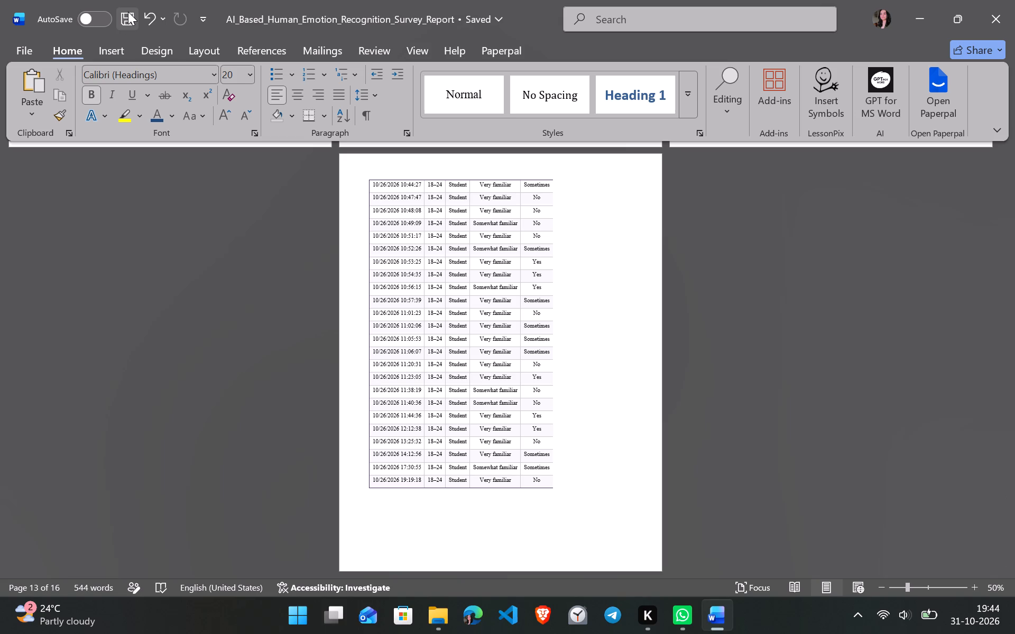